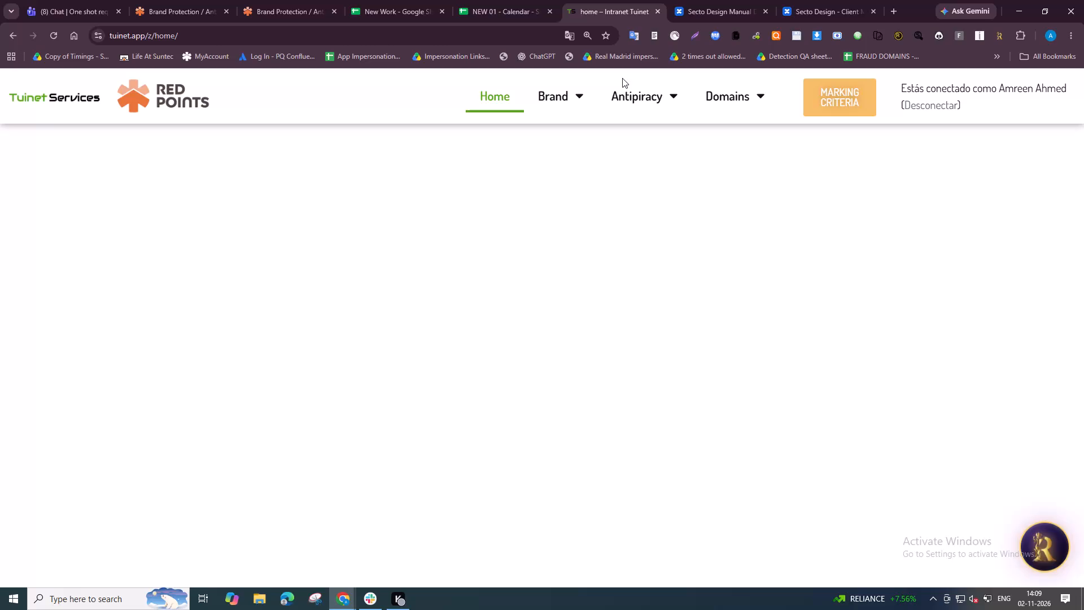
Open the Brand tracking page and filter its records to the customer Secto Design OY.
click(549, 98)
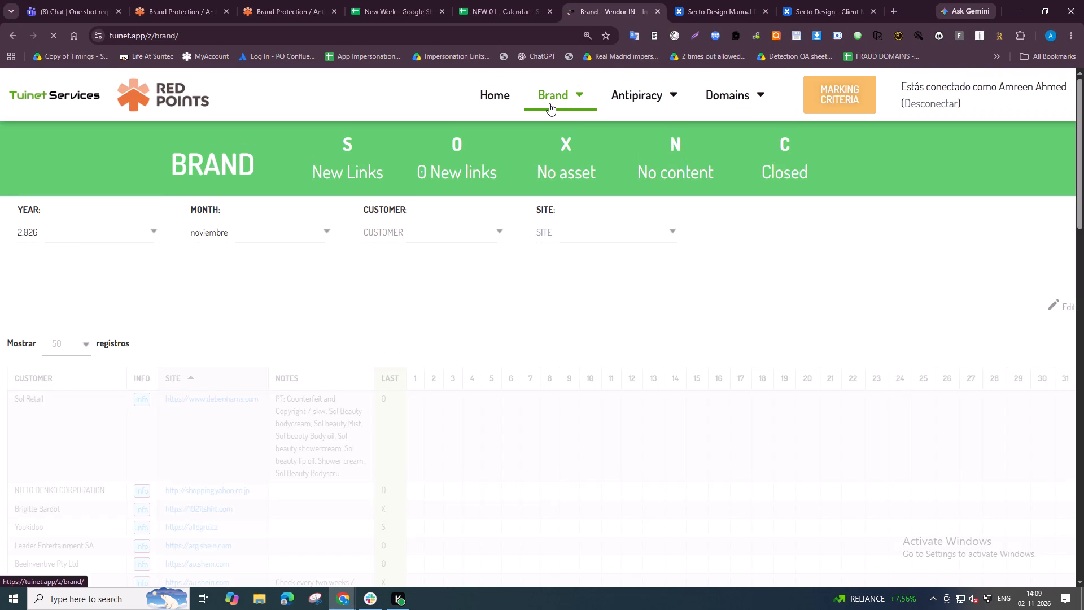
click(464, 234)
text(se)
key(c)
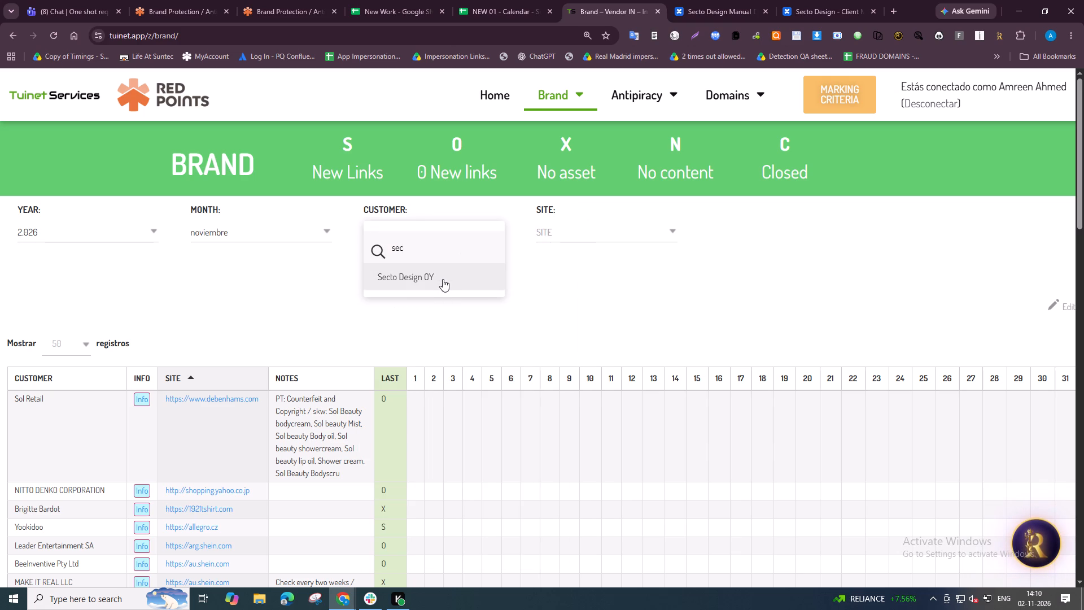
click(443, 279)
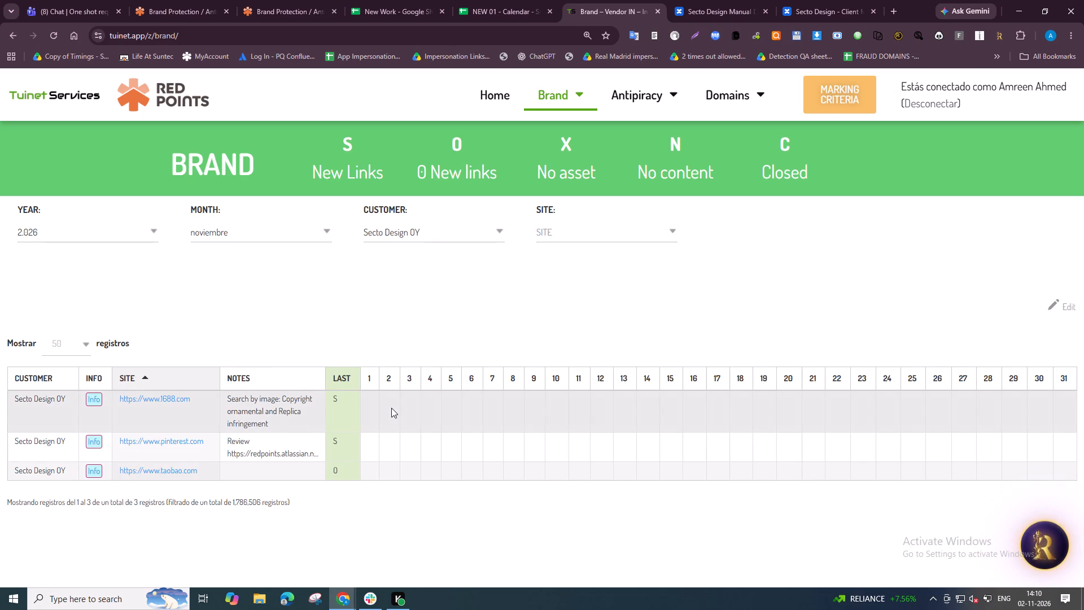
double_click(391, 441)
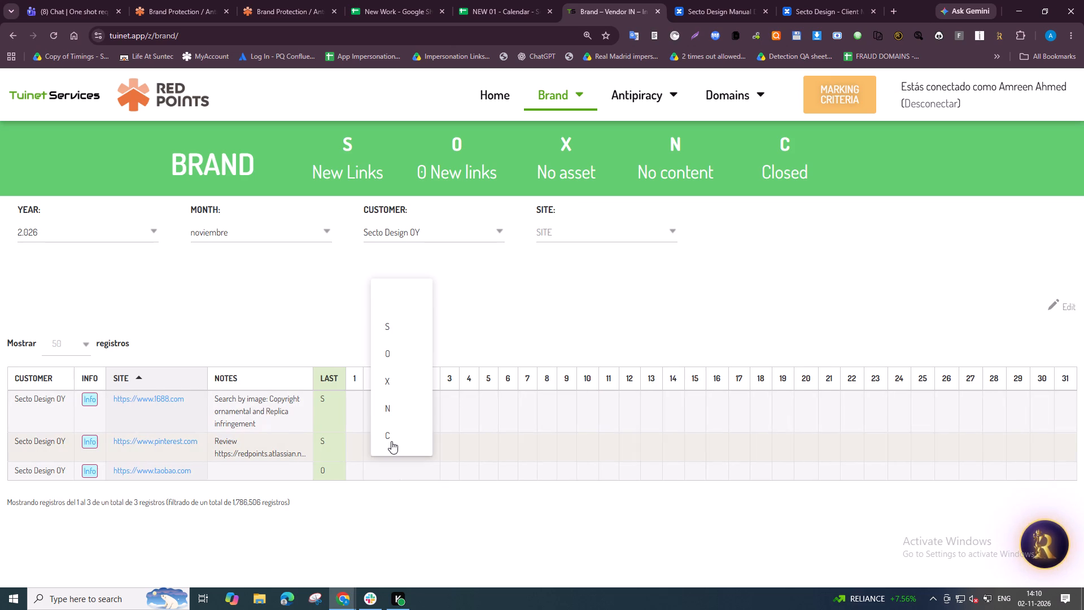
click(396, 329)
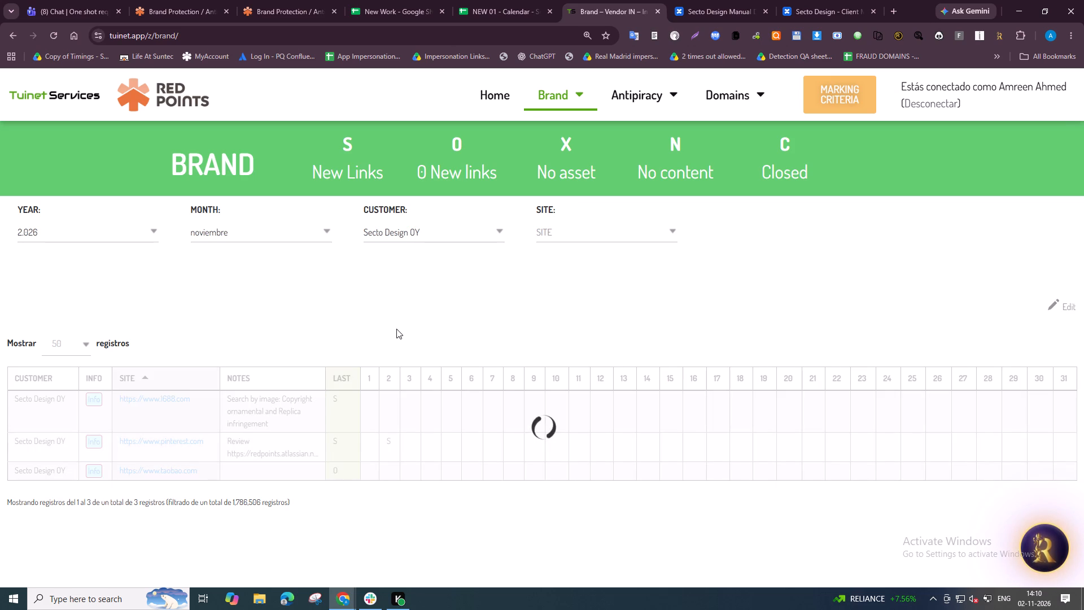
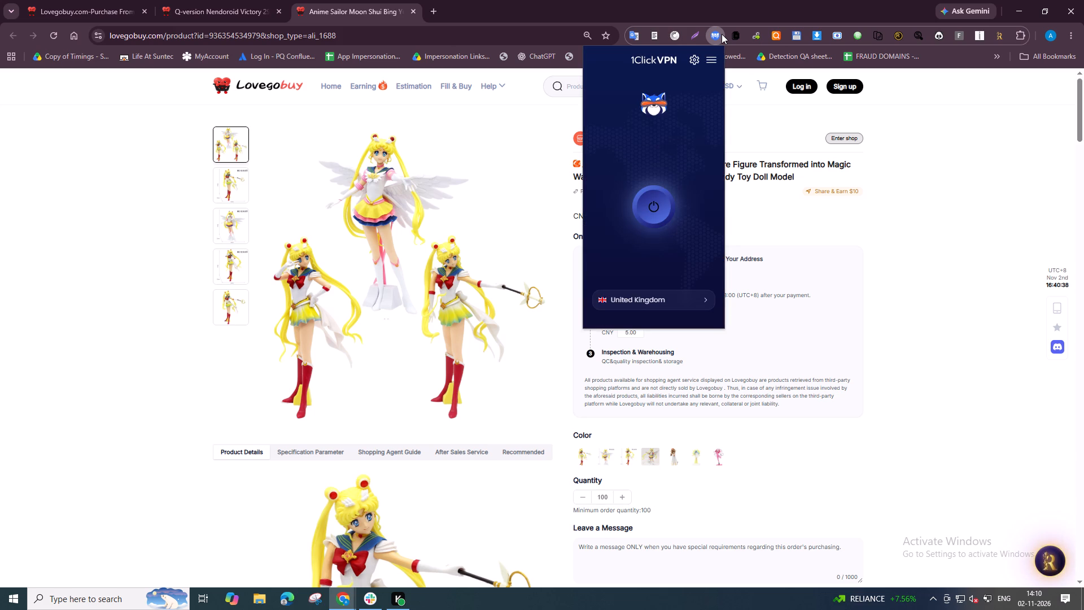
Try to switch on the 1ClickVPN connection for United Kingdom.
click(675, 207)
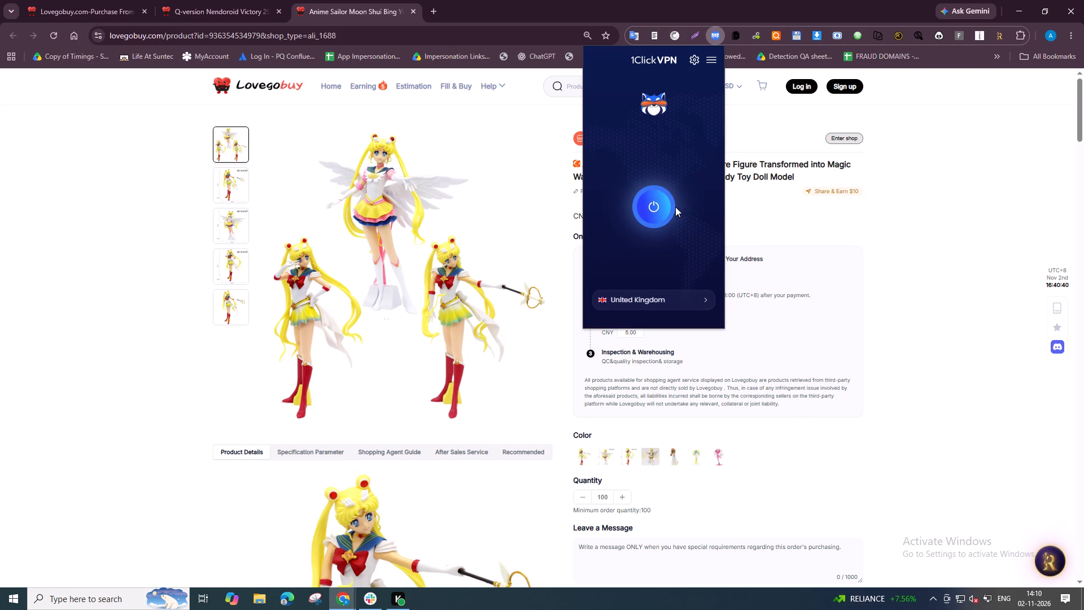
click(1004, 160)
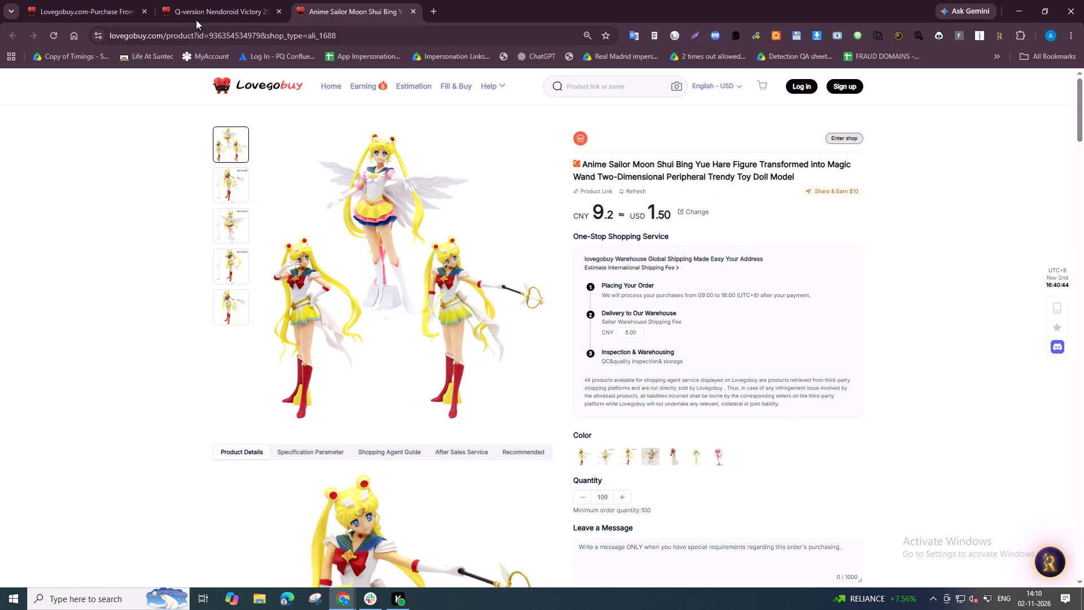
Close the Lovegobuy results tab and the Q-version Nendoroid tab, keeping the Sailor Moon product page open.
click(147, 9)
click(147, 9)
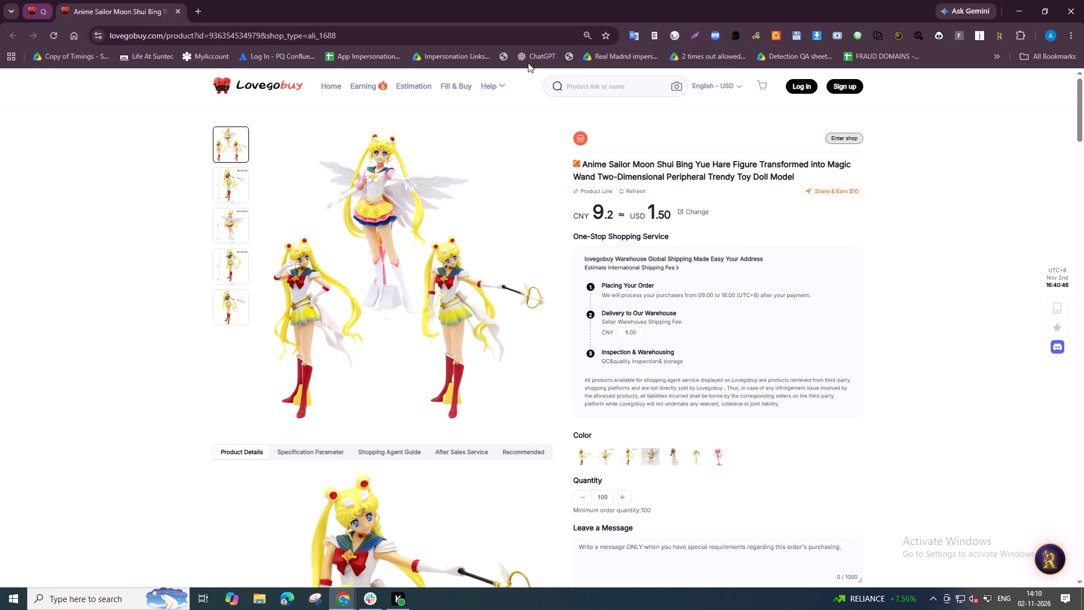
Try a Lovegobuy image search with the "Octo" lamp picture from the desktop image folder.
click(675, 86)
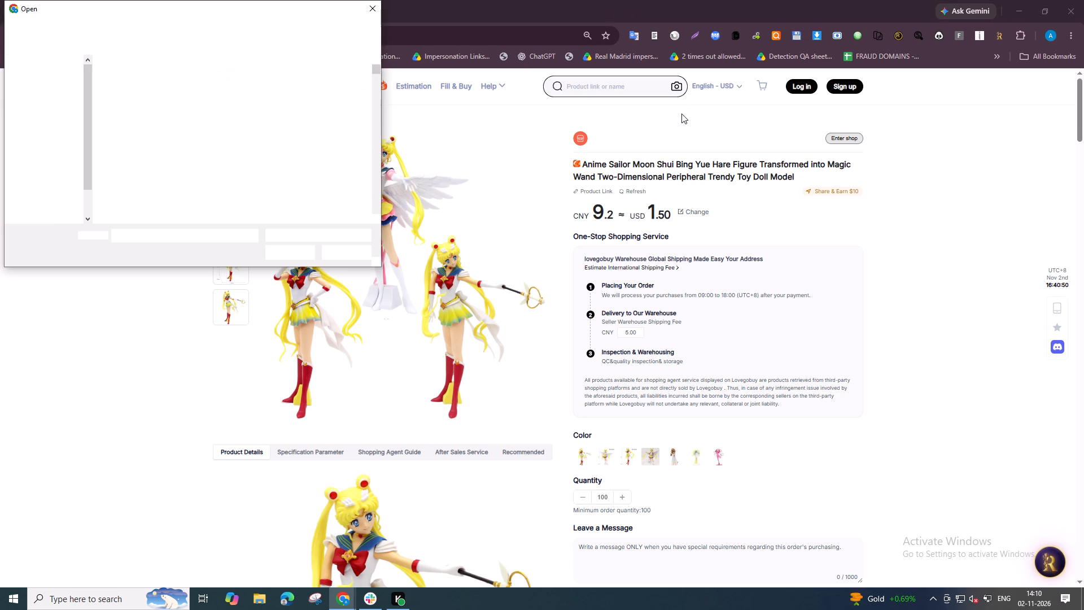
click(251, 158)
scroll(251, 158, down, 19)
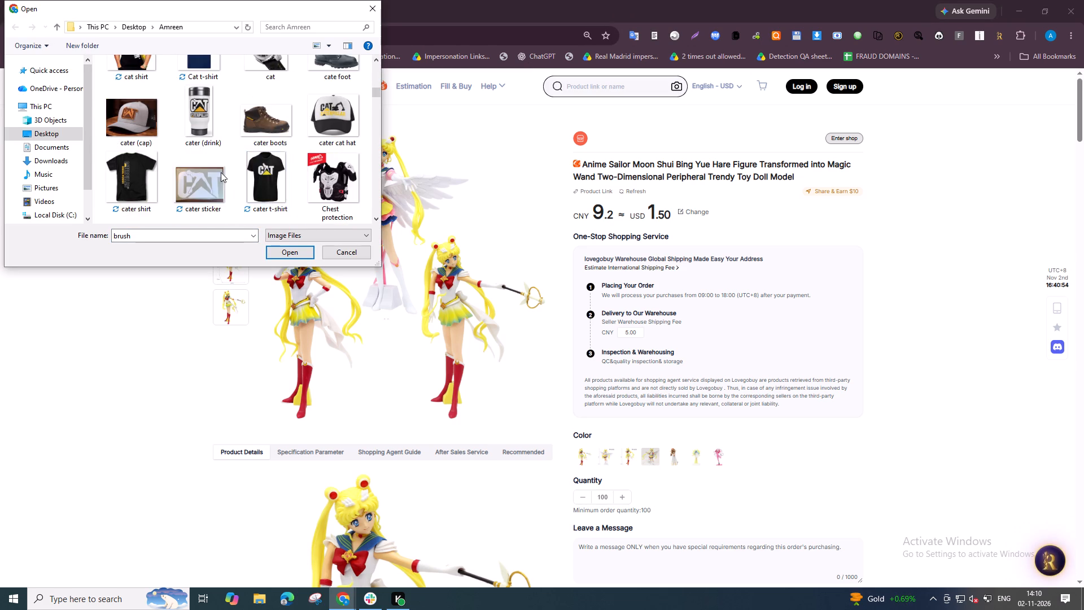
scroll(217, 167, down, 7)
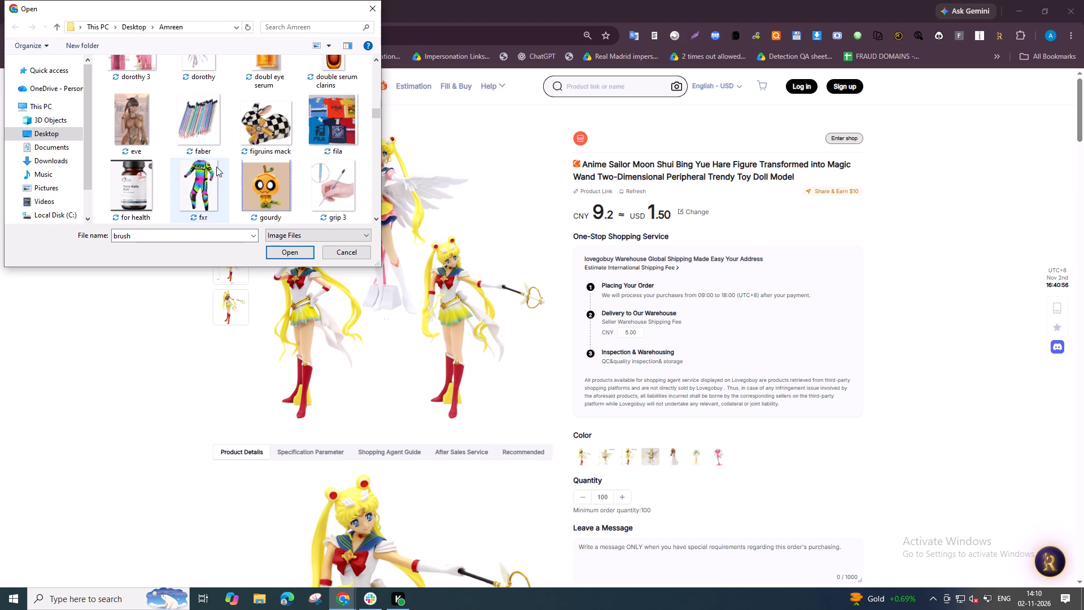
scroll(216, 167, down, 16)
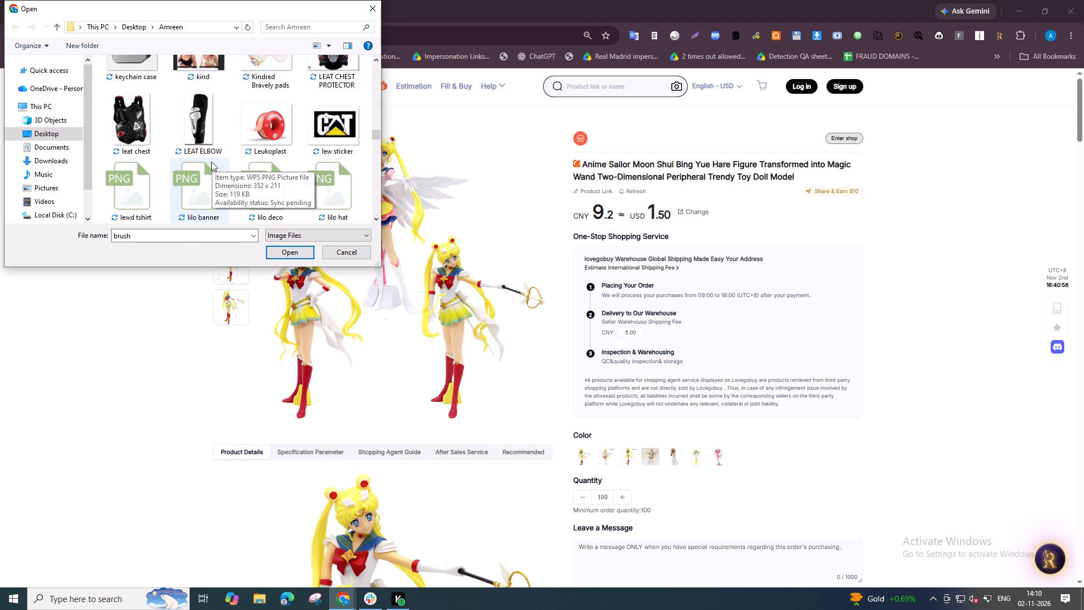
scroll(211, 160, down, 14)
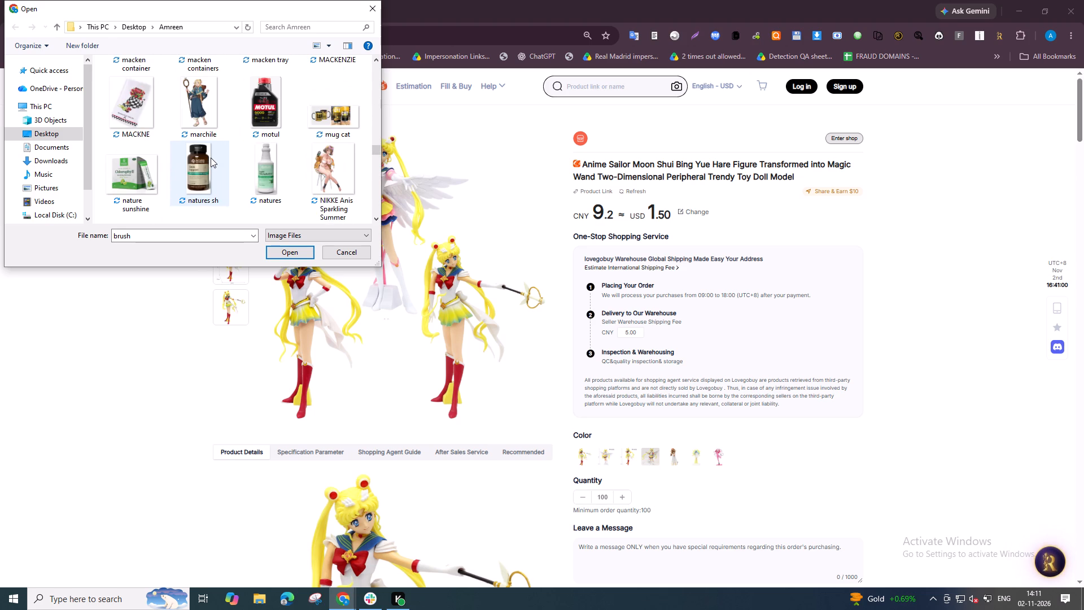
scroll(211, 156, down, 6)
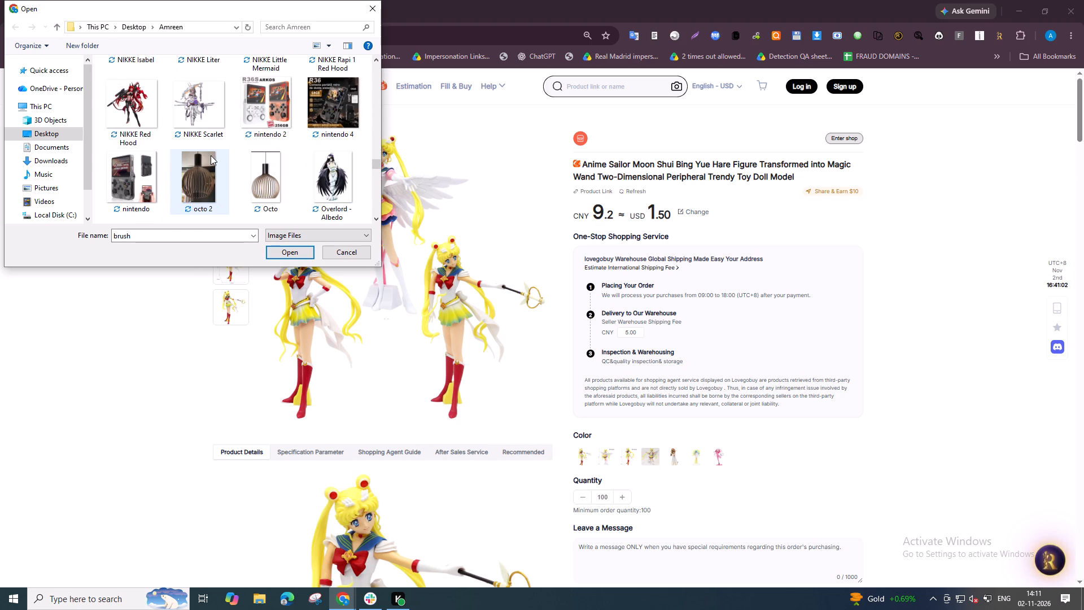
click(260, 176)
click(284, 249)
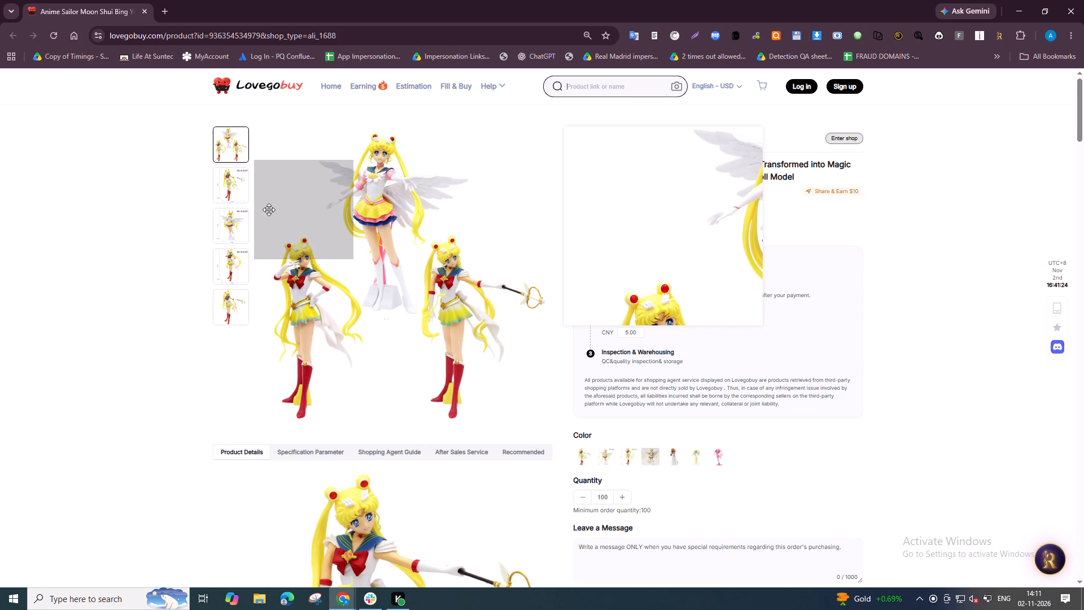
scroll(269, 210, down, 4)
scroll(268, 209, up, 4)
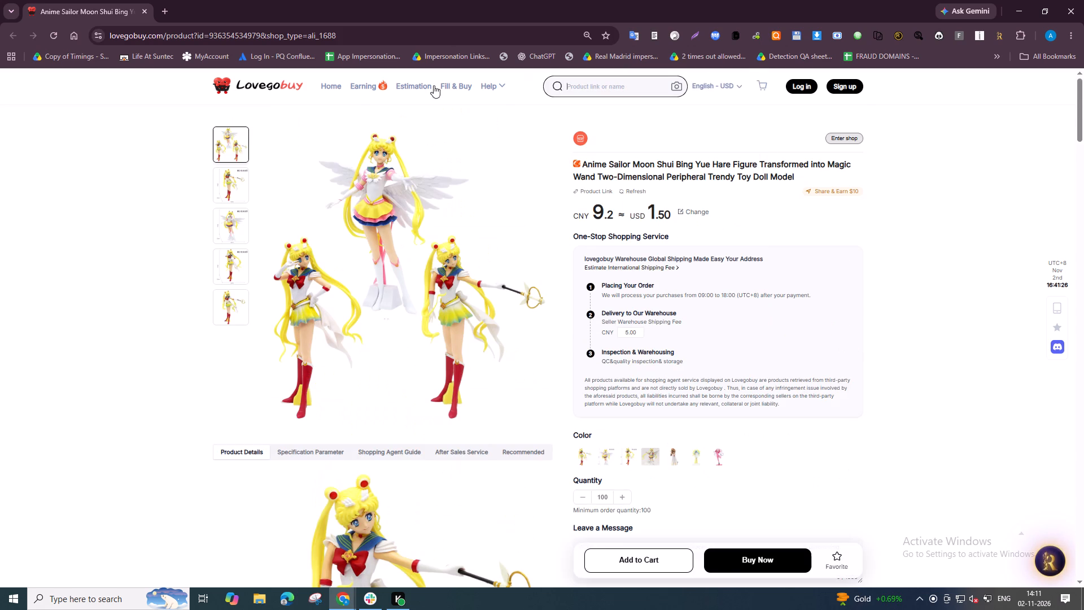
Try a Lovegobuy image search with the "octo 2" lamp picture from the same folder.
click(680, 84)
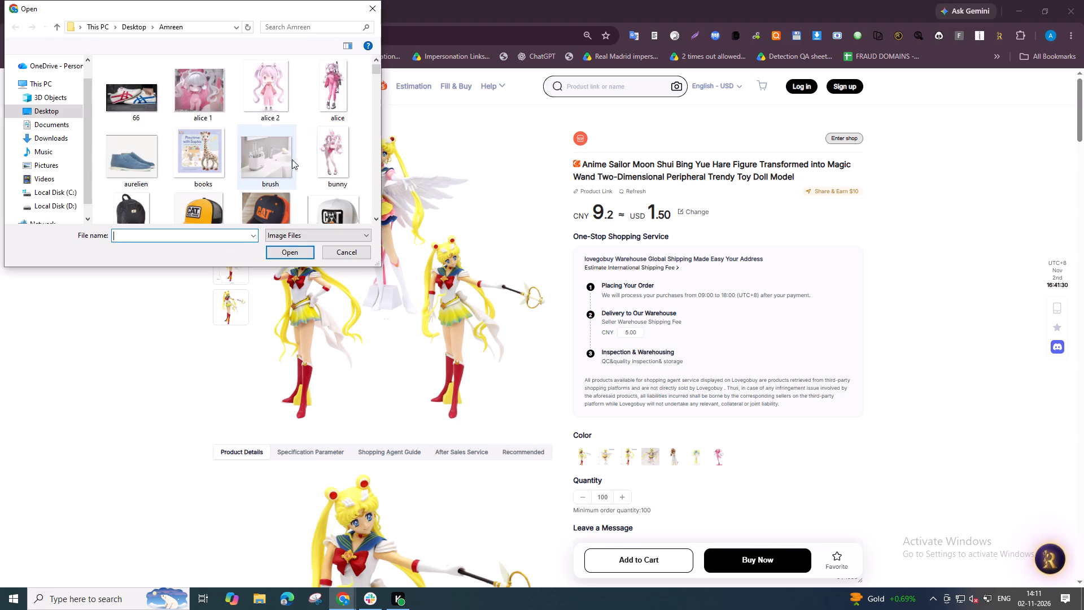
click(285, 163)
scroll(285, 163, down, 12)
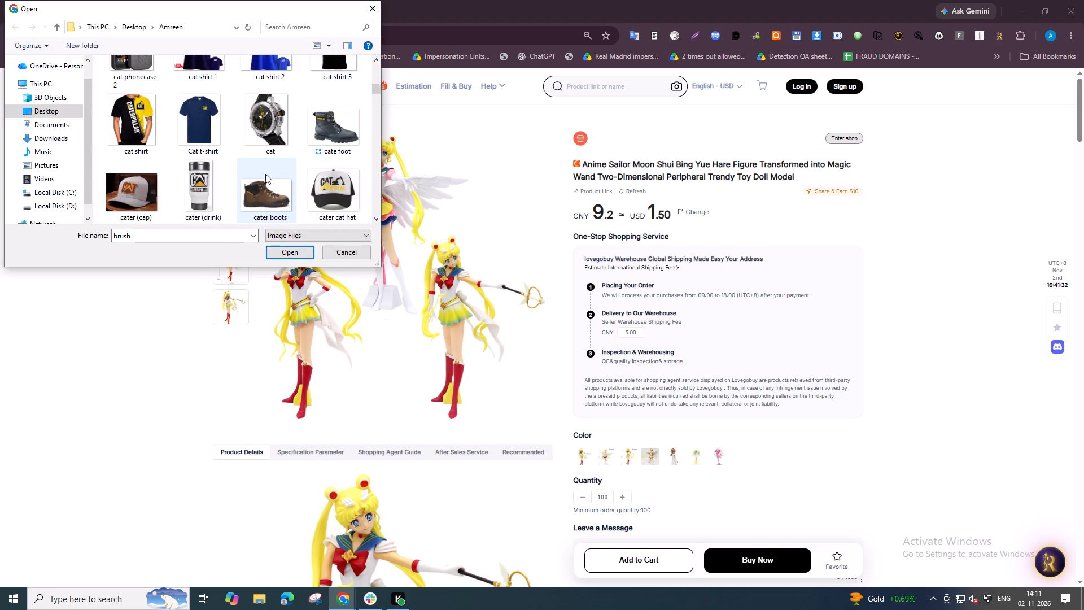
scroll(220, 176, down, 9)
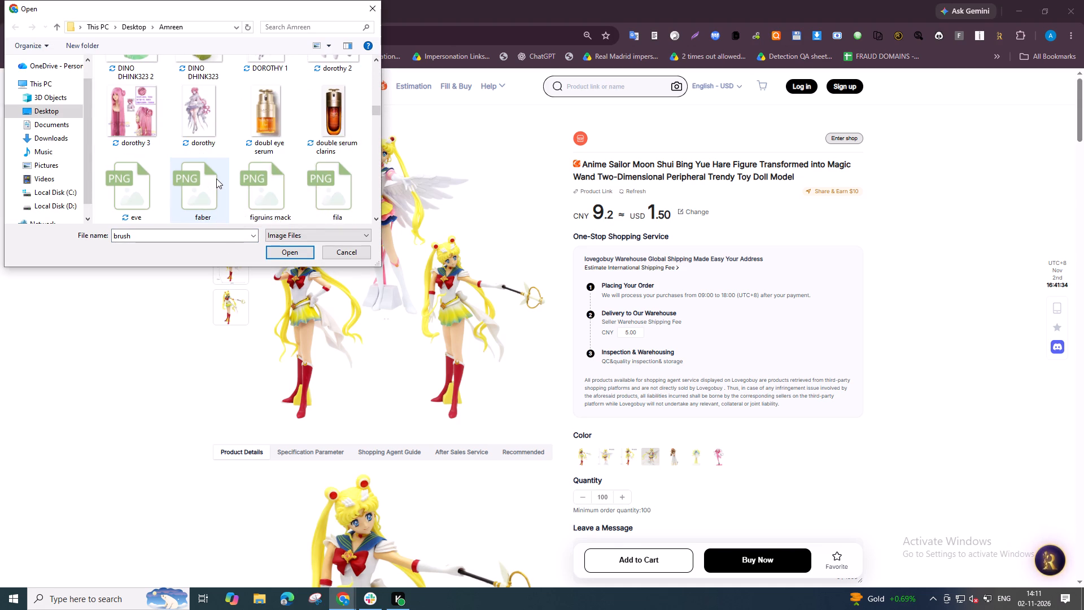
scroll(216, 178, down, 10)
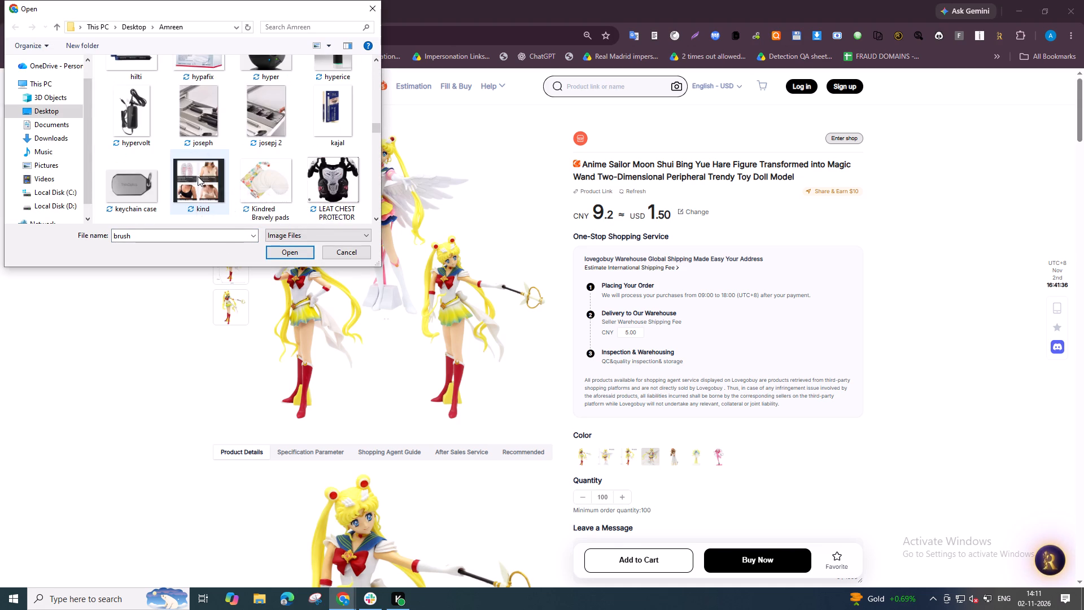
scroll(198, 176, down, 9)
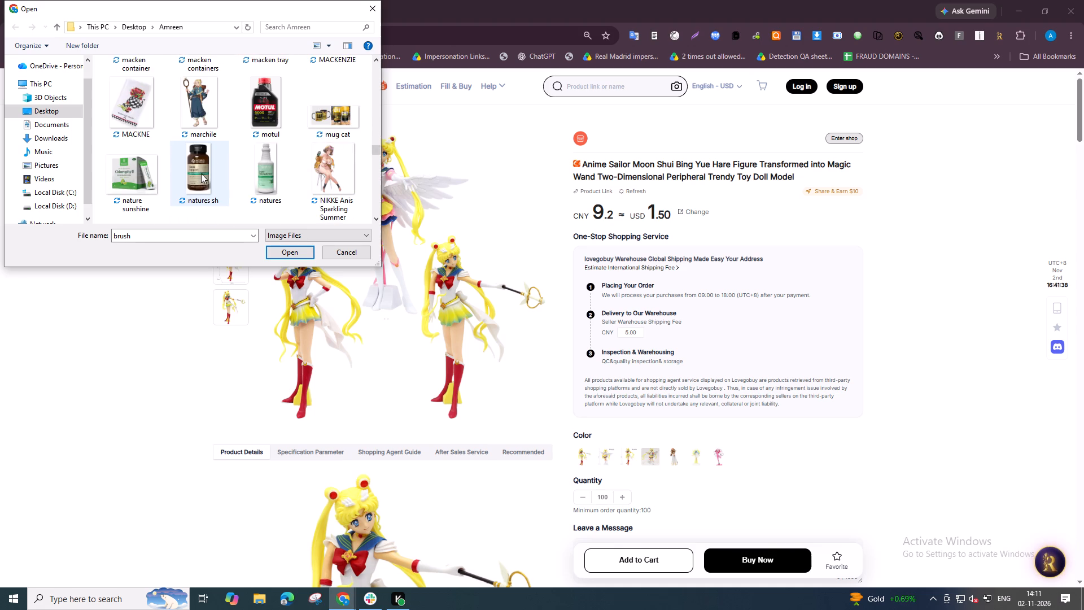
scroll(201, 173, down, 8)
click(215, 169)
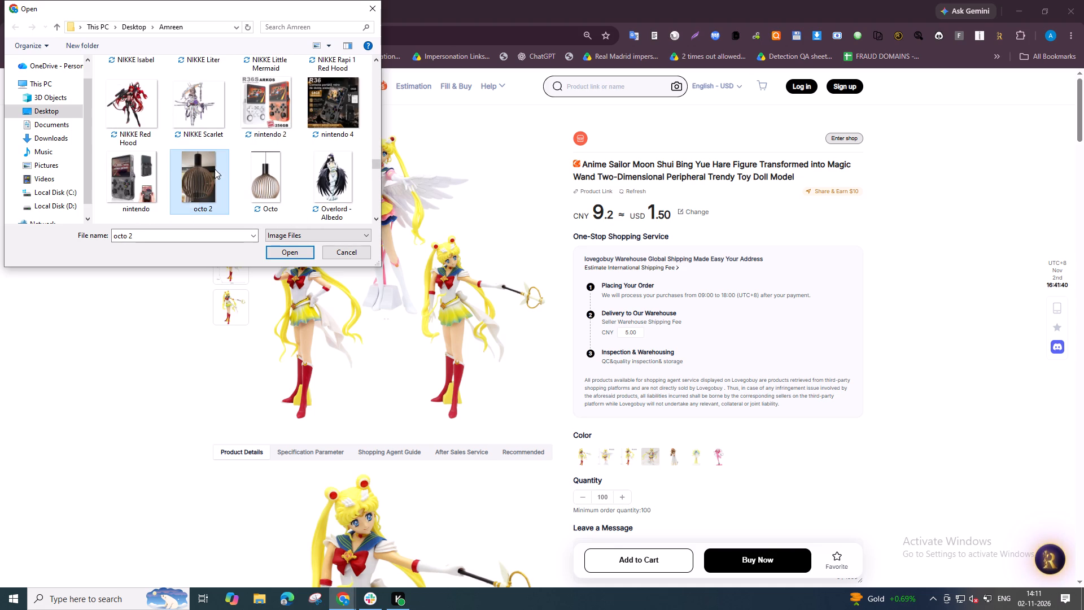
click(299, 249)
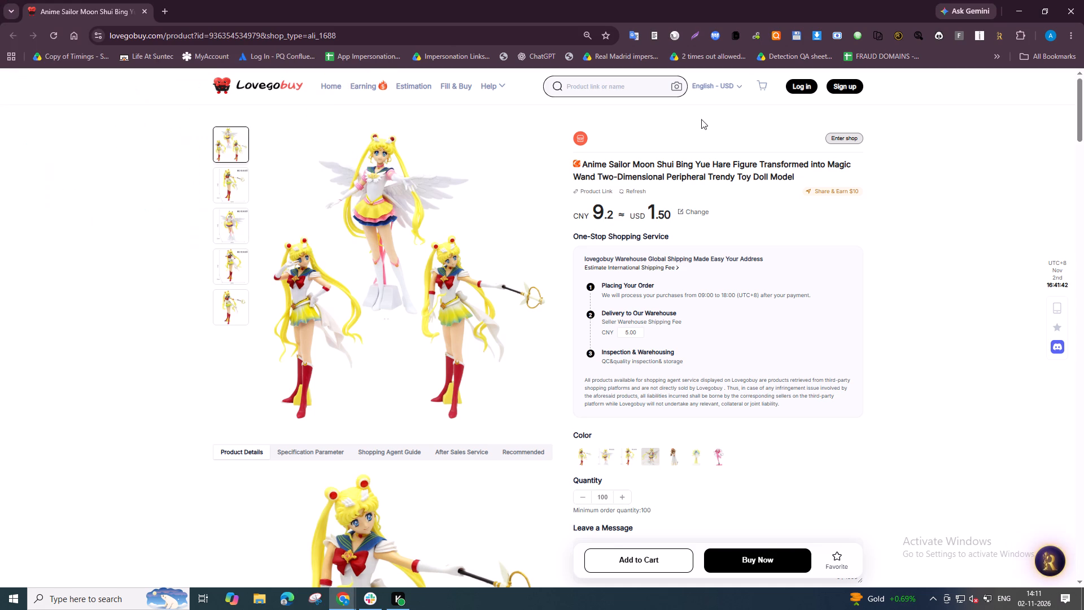
Connect 1ClickVPN to the United Kingdom location.
click(720, 35)
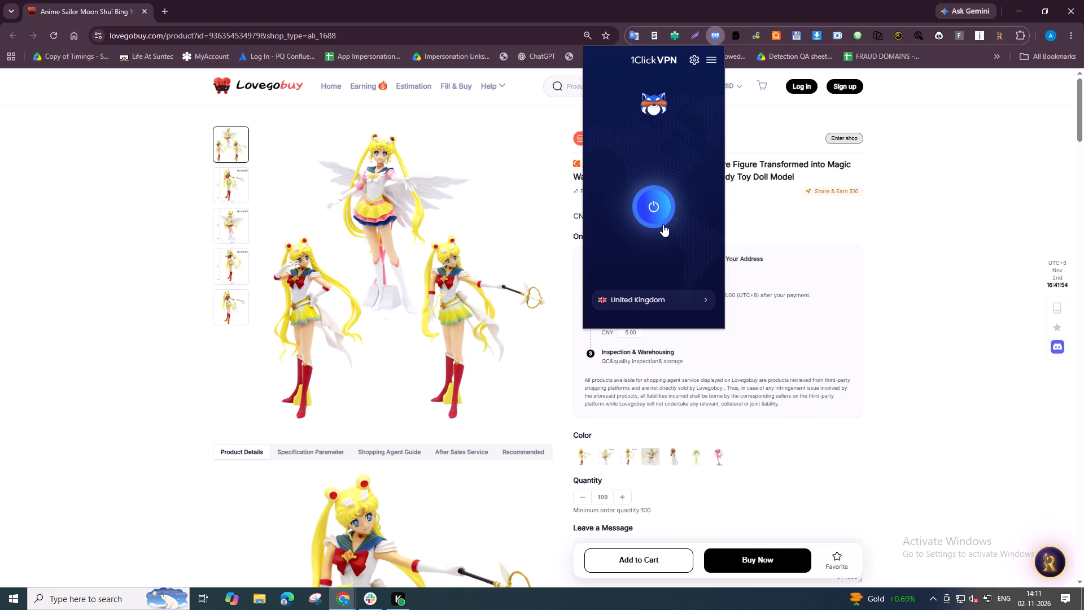
click(663, 224)
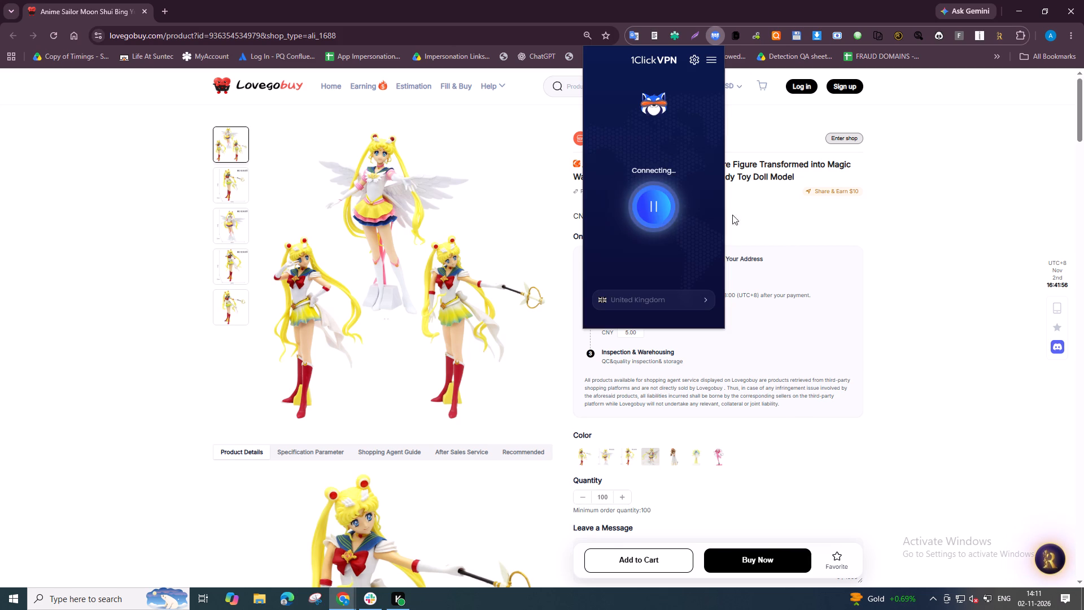
click(913, 214)
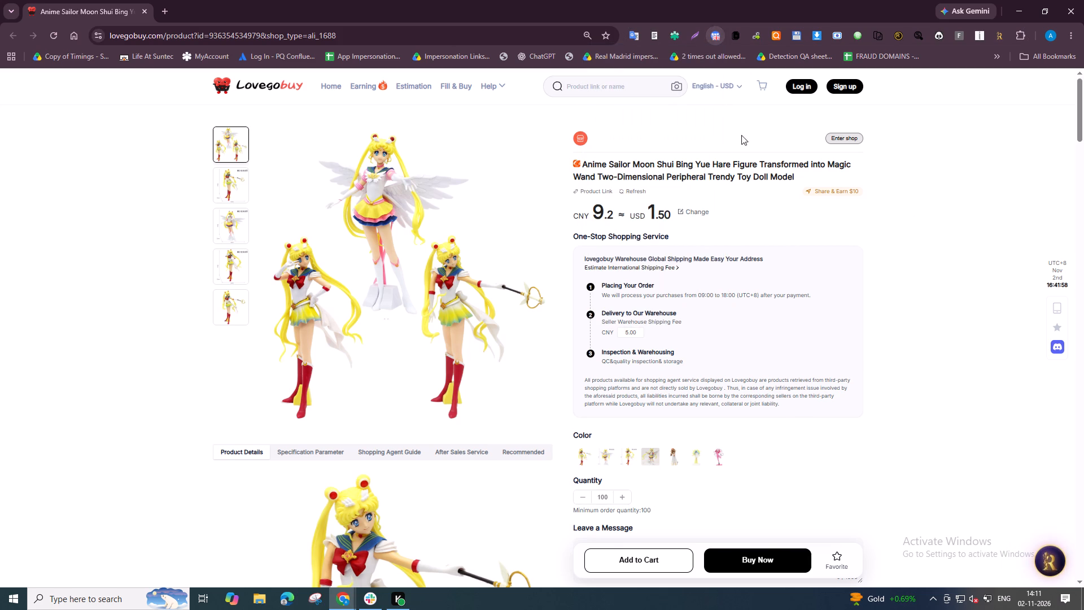
Run a Lovegobuy image search with the "Octo" lamp picture and dismiss the new users coupon offer.
click(679, 89)
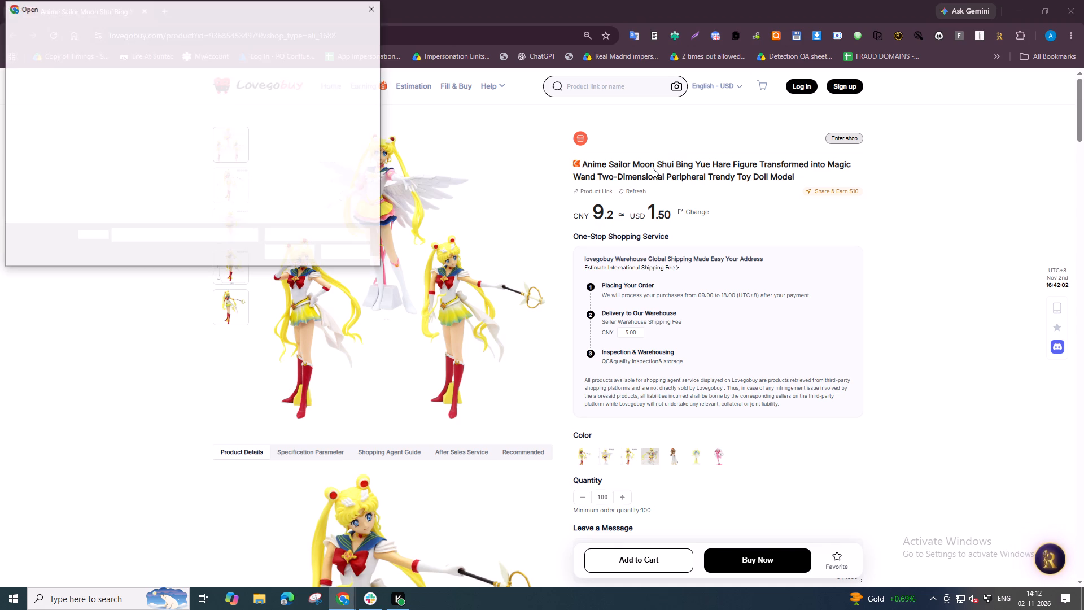
click(256, 188)
scroll(256, 188, down, 5)
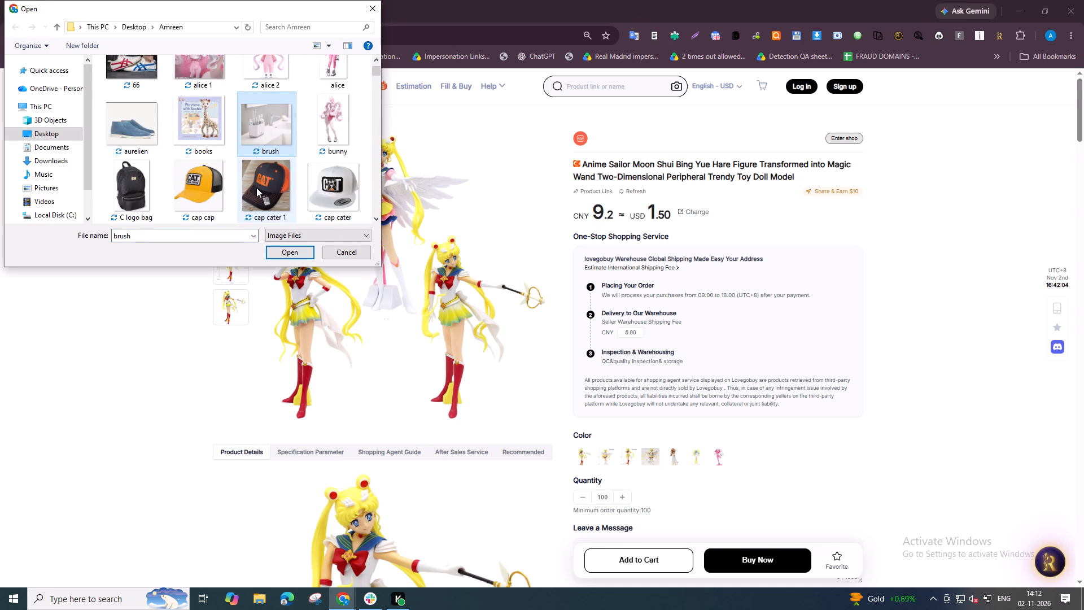
scroll(256, 188, down, 12)
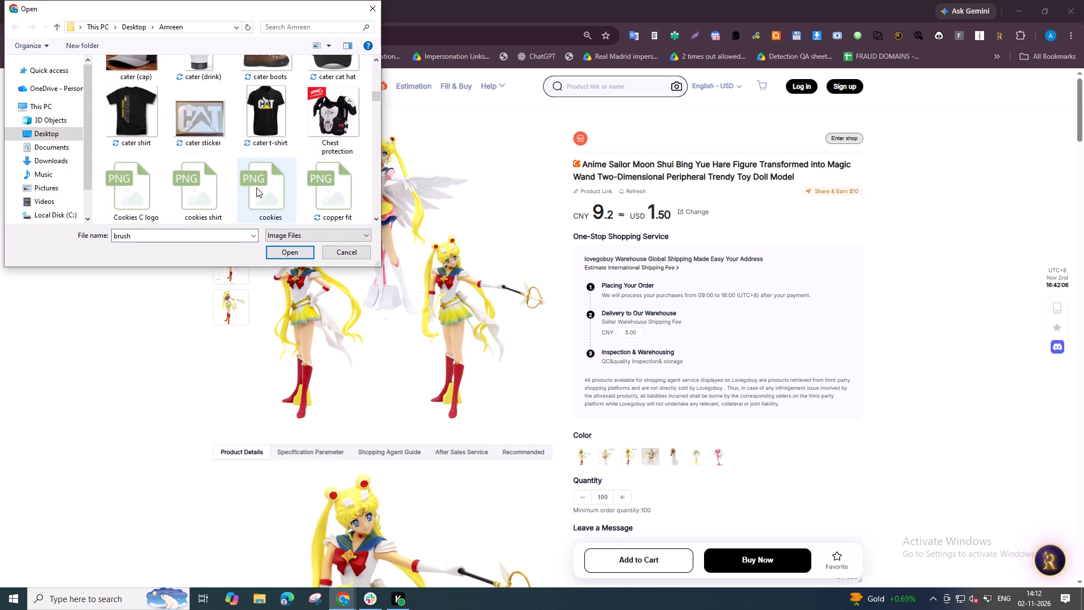
scroll(246, 180, down, 12)
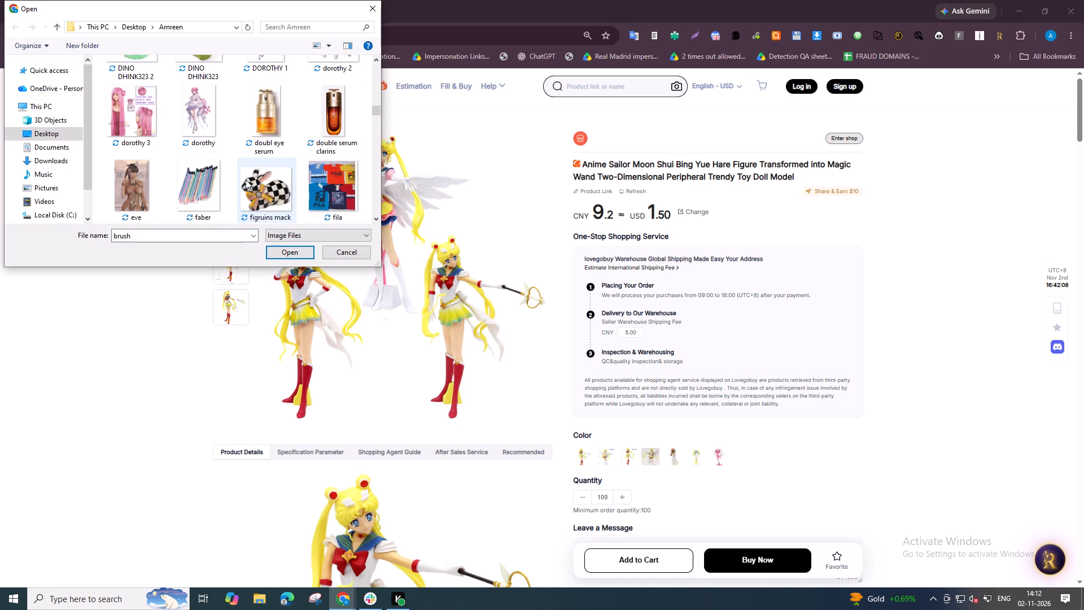
scroll(246, 180, down, 16)
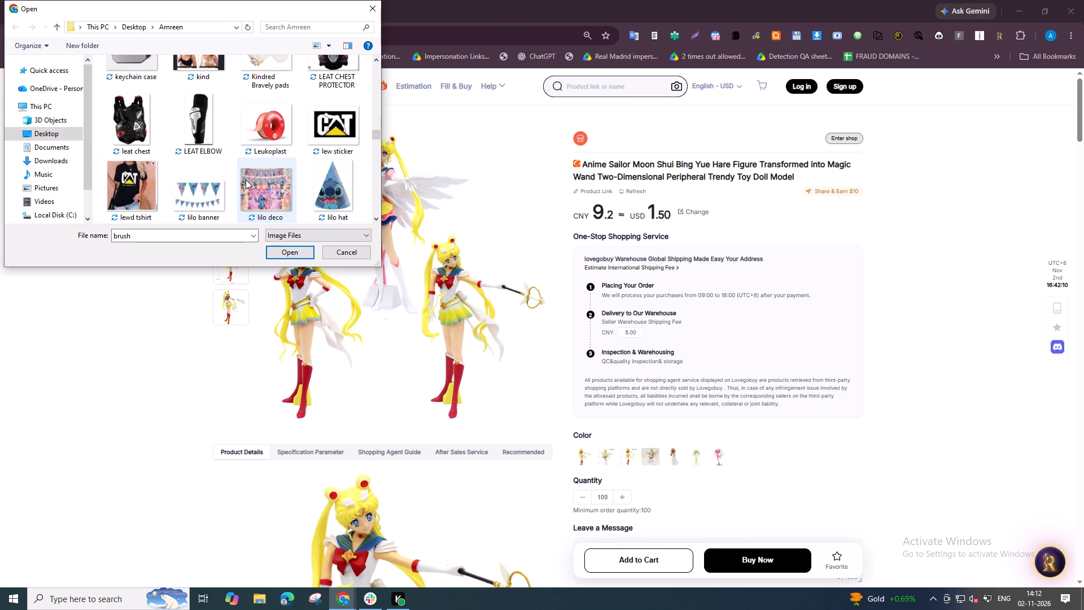
scroll(246, 180, down, 14)
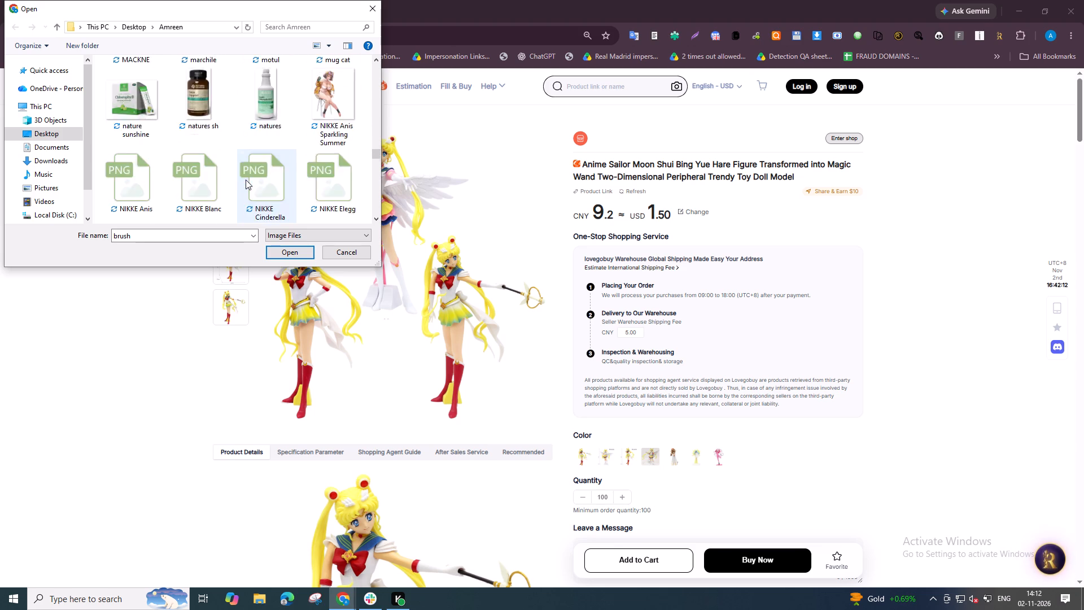
scroll(246, 180, down, 4)
click(246, 180)
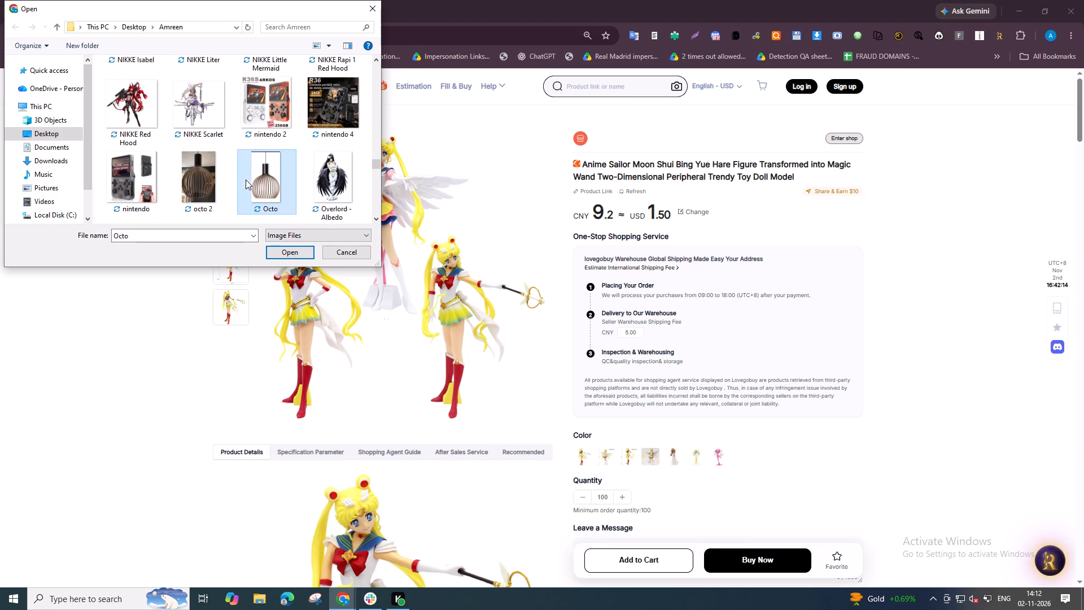
click(303, 250)
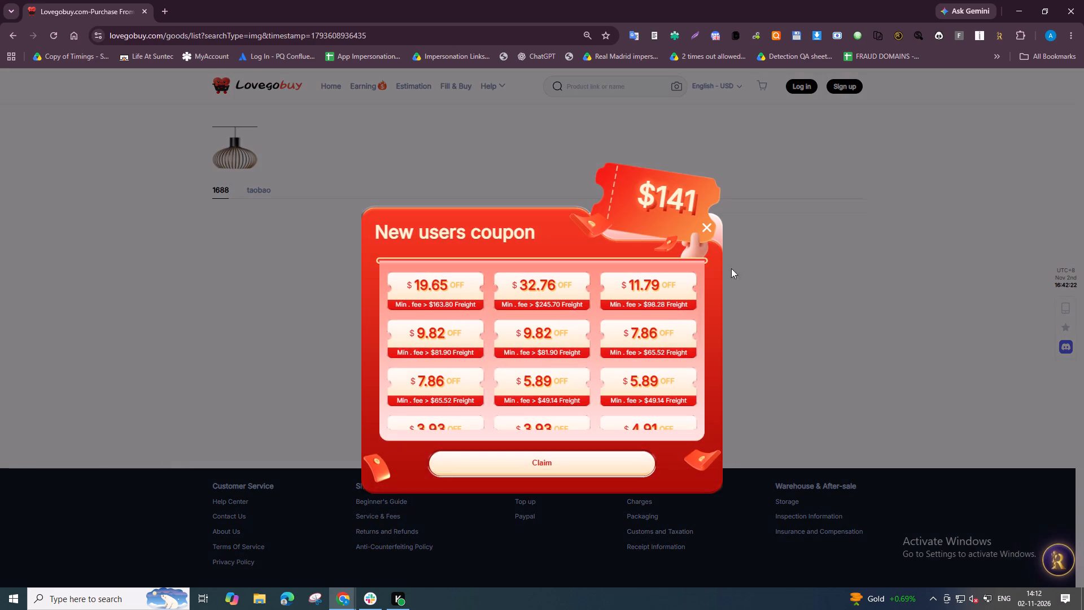
click(711, 229)
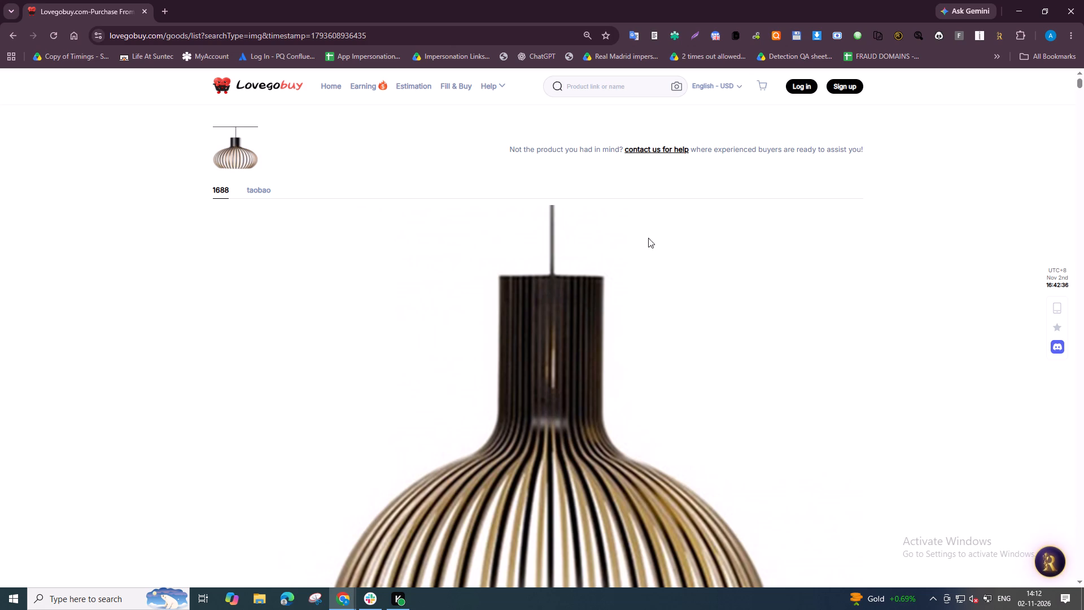
Look through the 1688 results, switch to the taobao results, and open the American-Style Vintage Wrought Iron Pendant Light listing.
scroll(655, 267, down, 5)
scroll(798, 390, down, 11)
scroll(798, 389, up, 6)
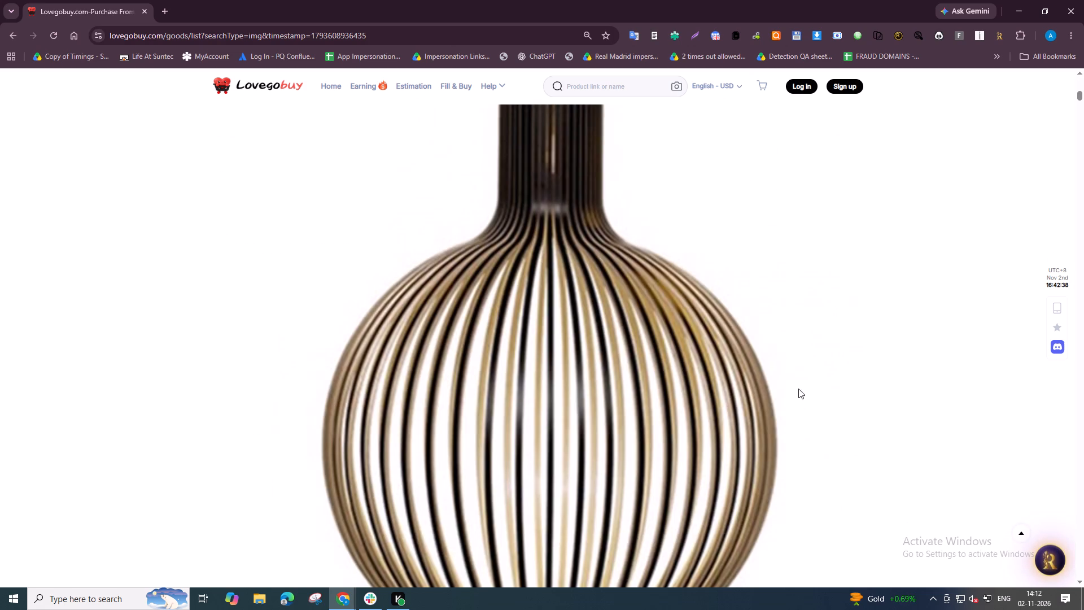
scroll(798, 389, up, 20)
scroll(798, 389, up, 3)
click(263, 191)
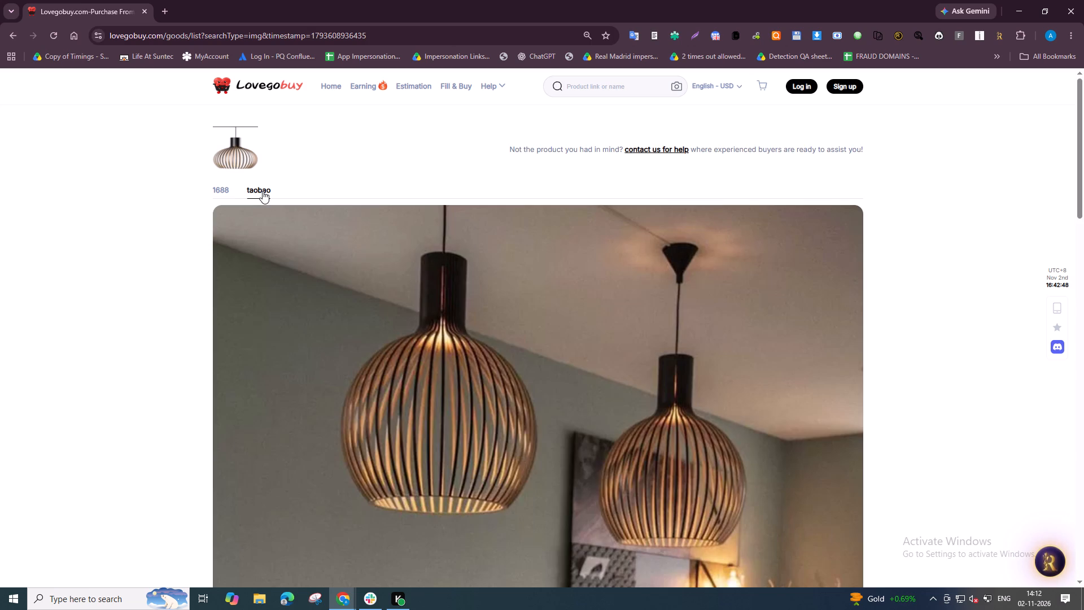
scroll(361, 163, down, 7)
scroll(202, 417, down, 6)
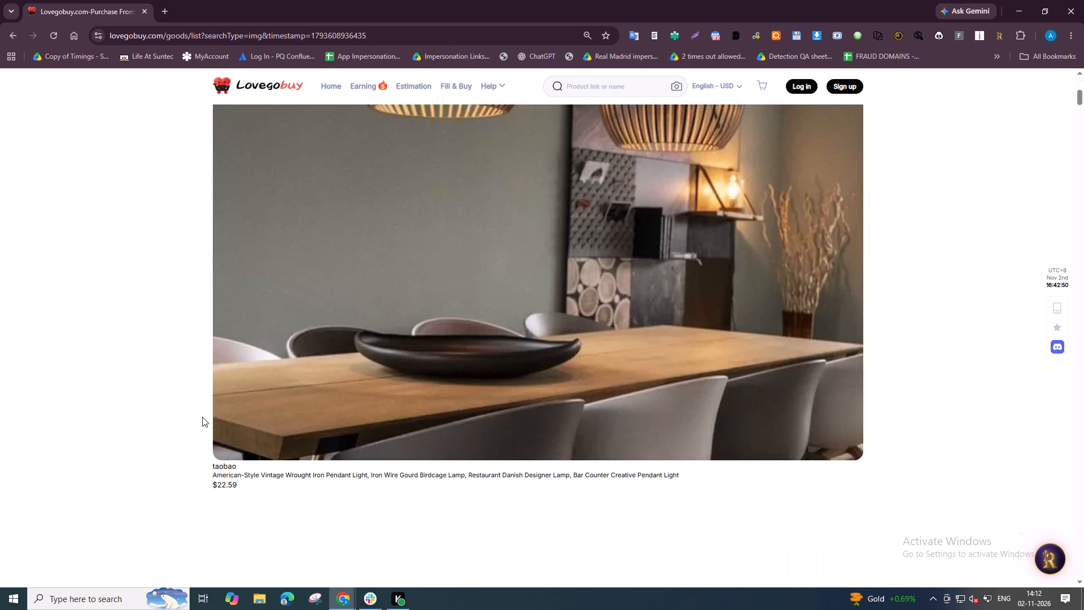
scroll(252, 401, up, 5)
ctrl+click(358, 323)
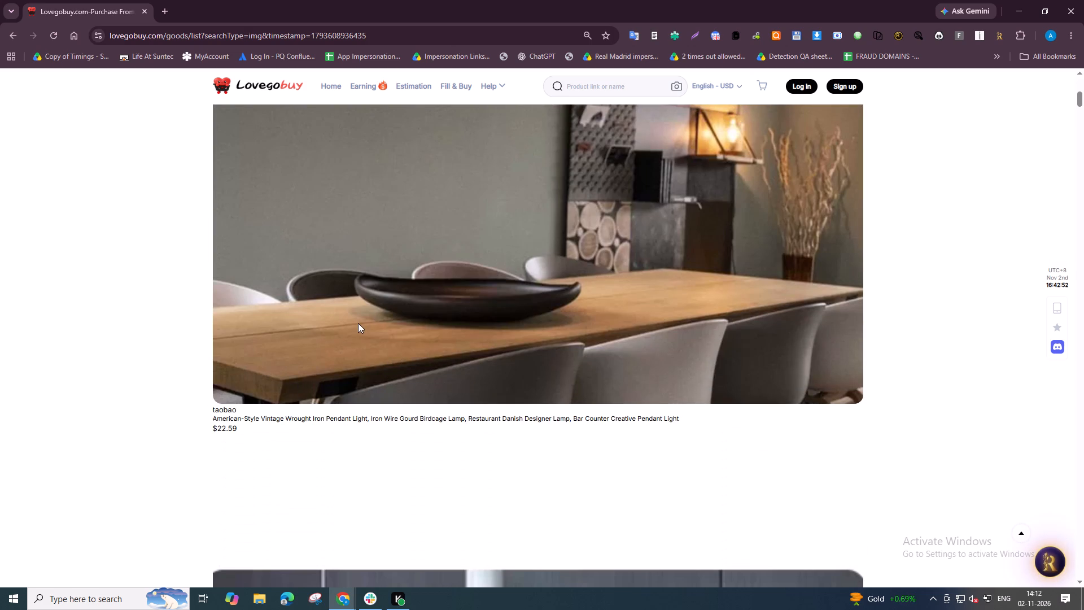
click(181, 0)
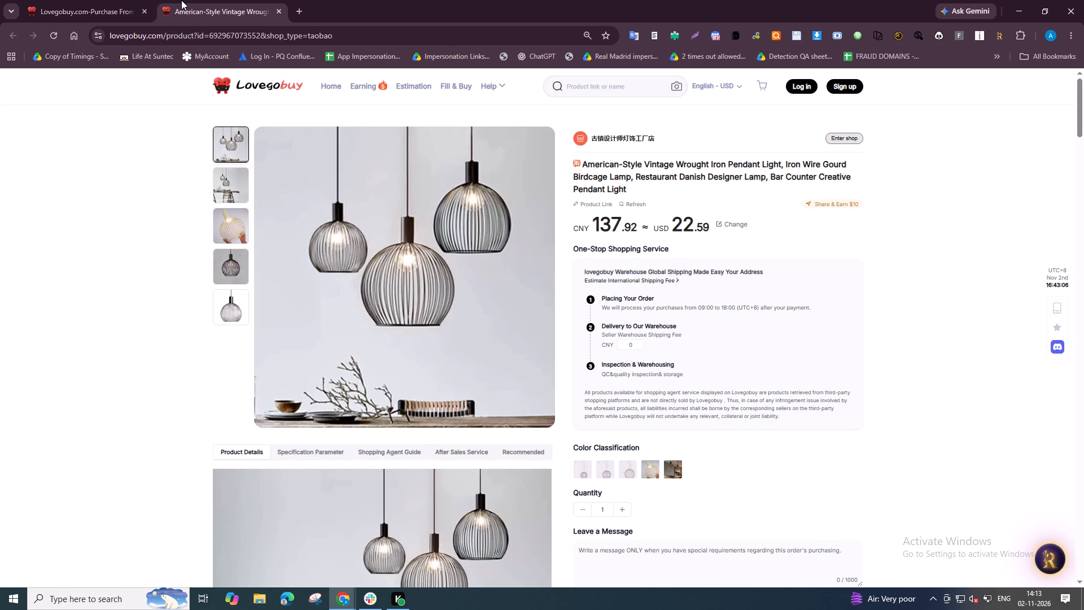
Check the listing's third photo, copy its taobao product link, and save it as an Octo, Copyright ornamental incident in Red Points.
click(228, 227)
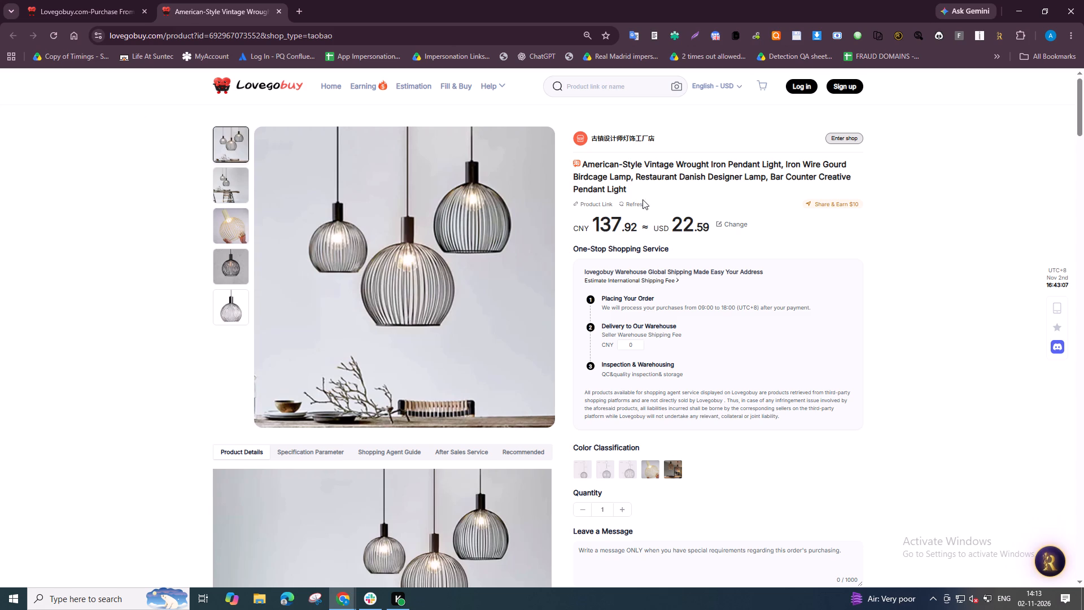
right_click(594, 203)
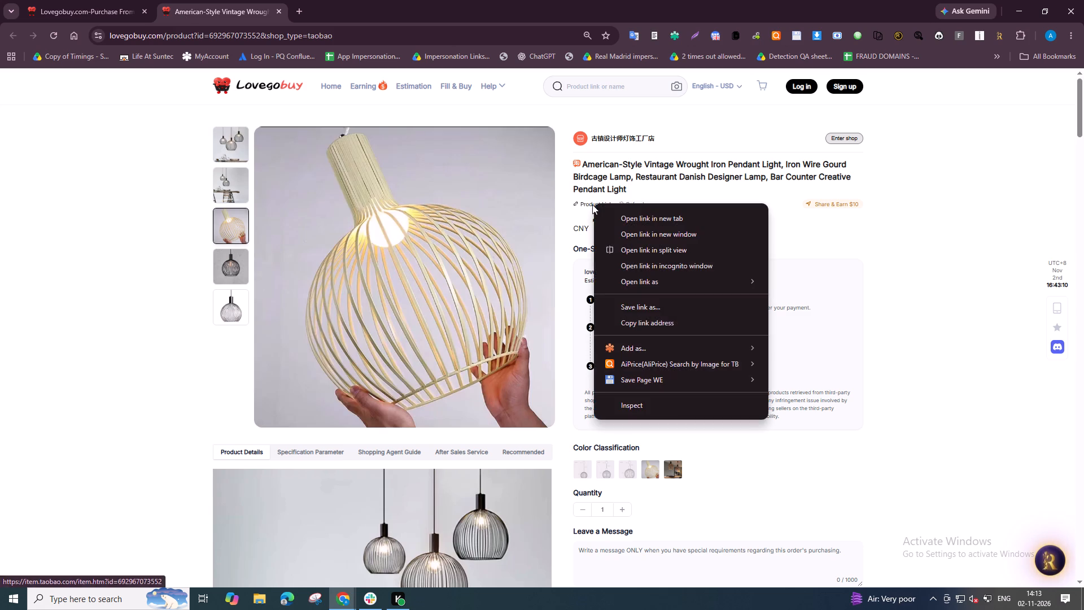
click(624, 323)
key(alt+Tab)
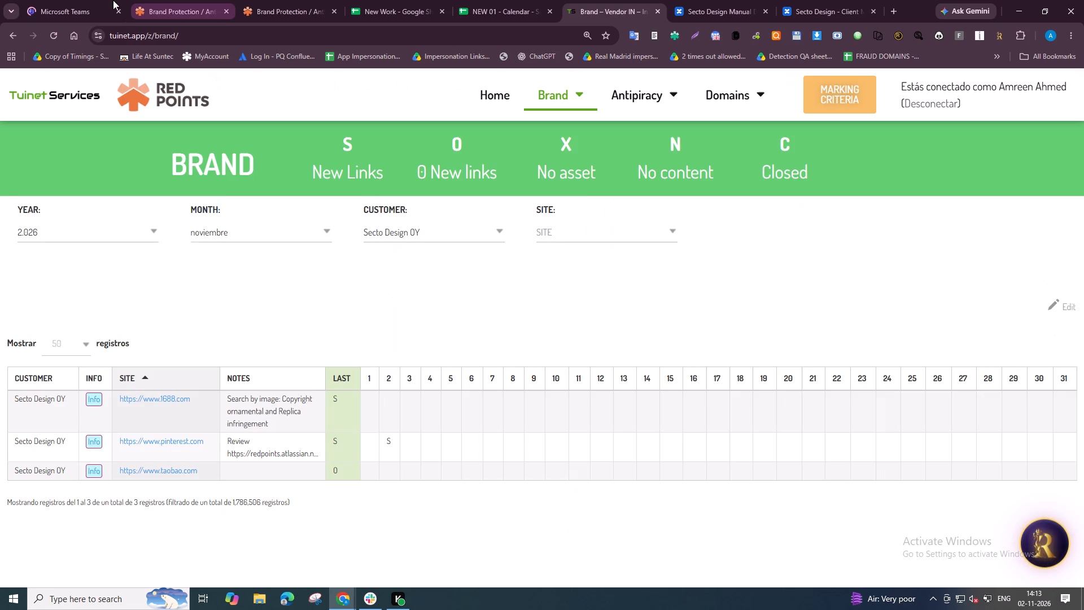
click(145, 0)
click(264, 330)
click(264, 321)
key(ctrl+v)
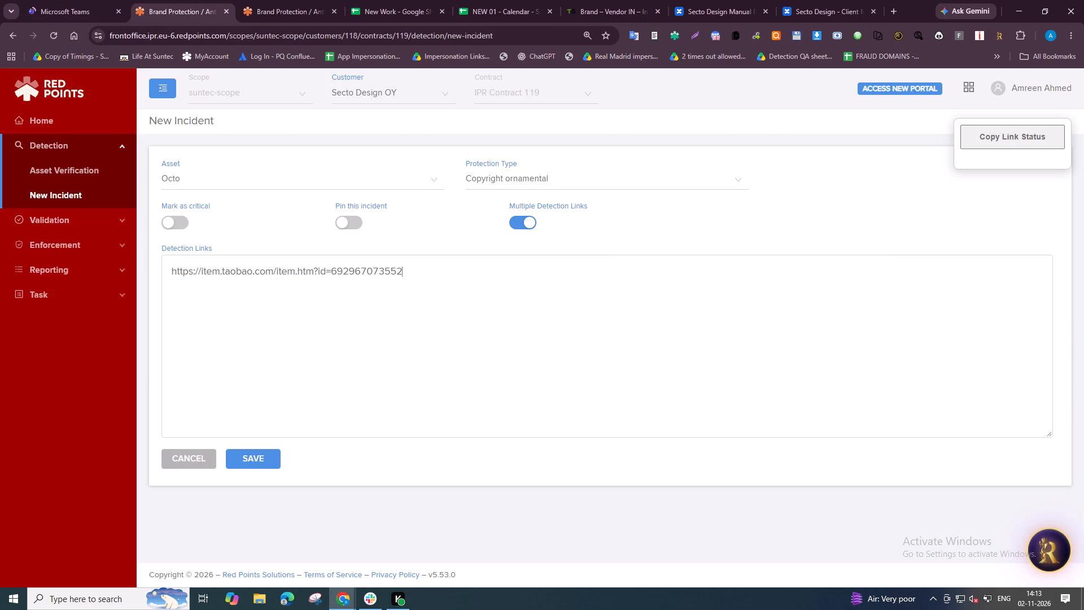
click(277, 458)
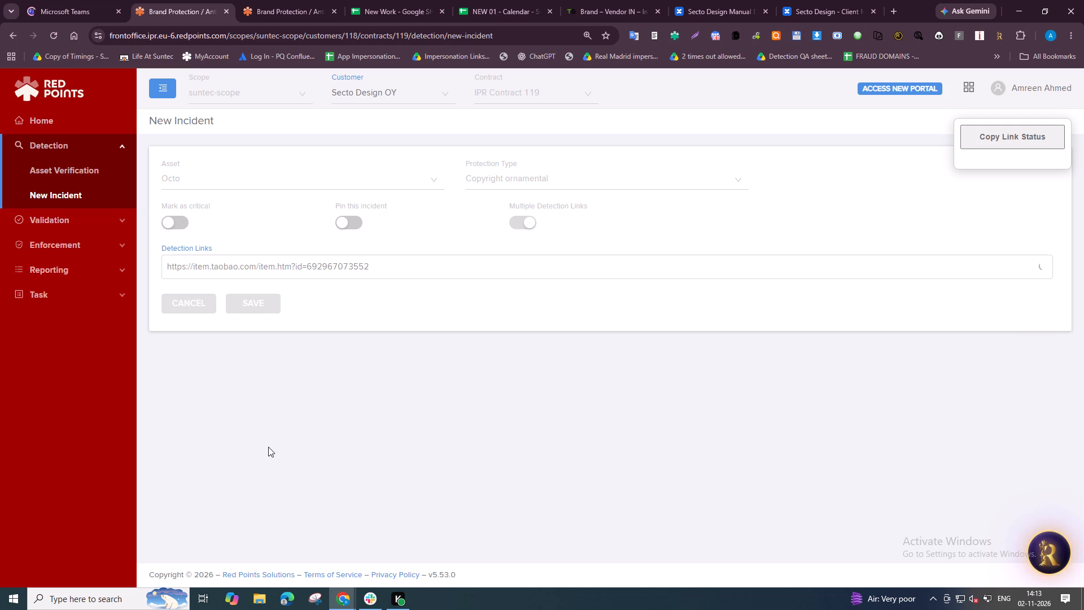
Copy the incident's link status into the New Work sheet and move its link, status and incident ID to row 28671.
click(1019, 137)
click(410, 0)
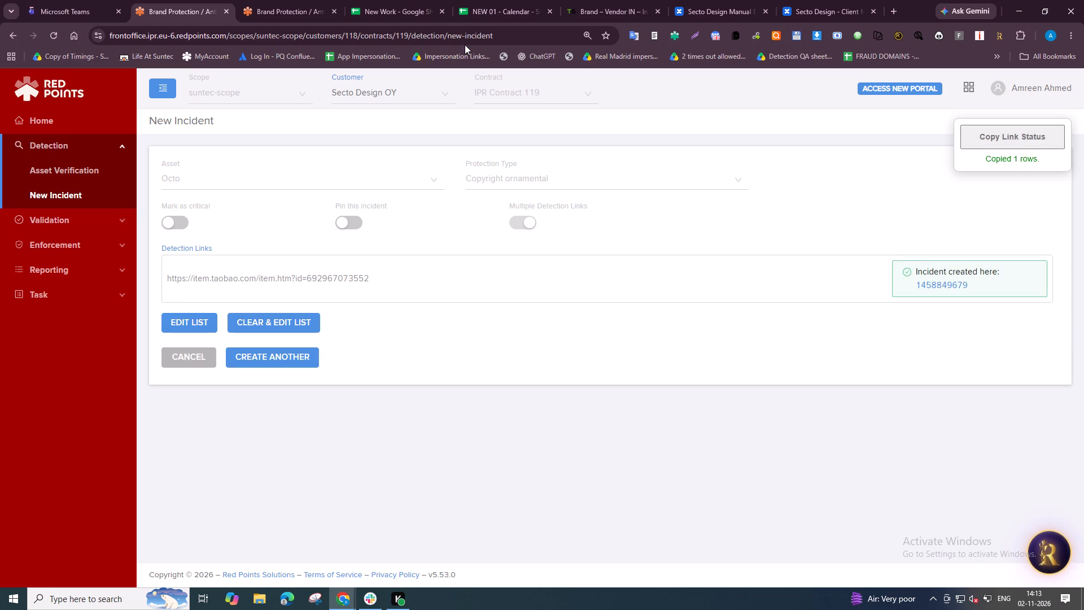
click(374, 349)
key(ctrl+v)
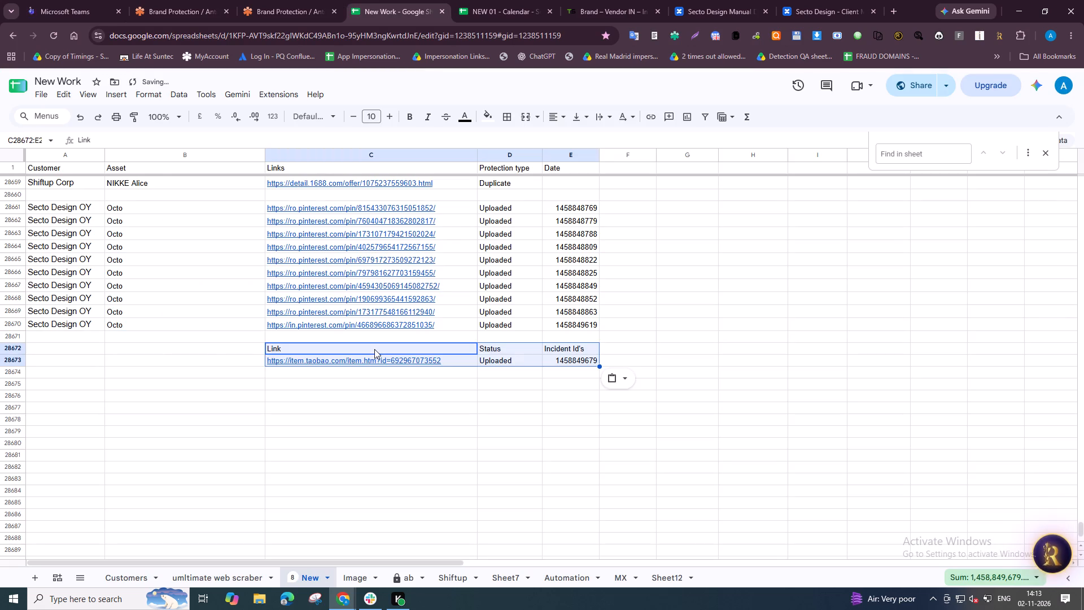
key(Down)
key(ctrl+shift+Right)
key(ctrl+x)
key(Up)
key(Up)
key(ctrl+v)
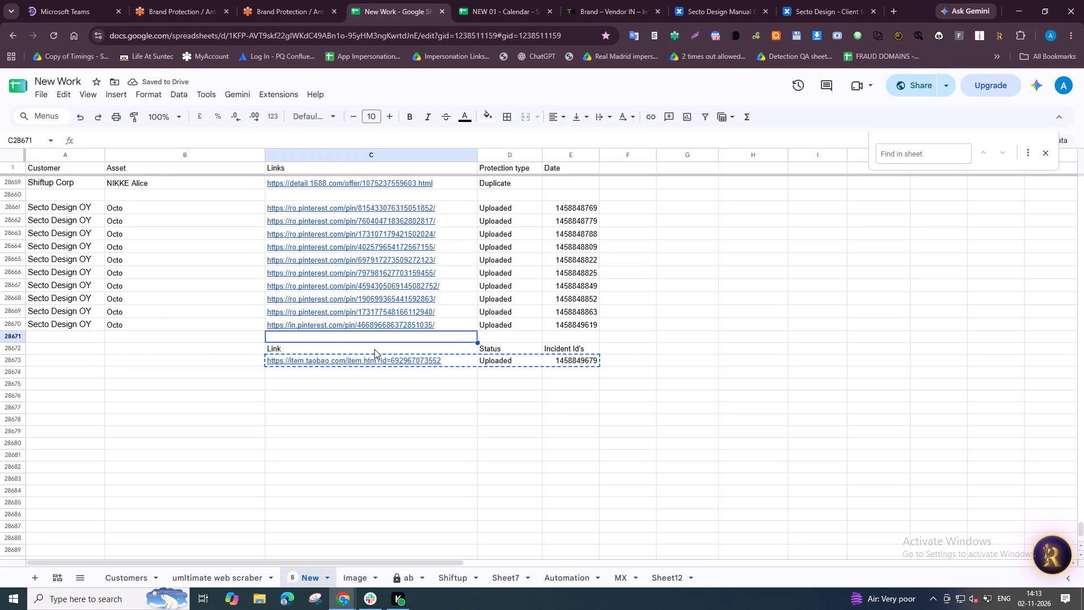
Fill in Secto Design OY as customer and Octo as asset for row 28671.
key(Left)
key(Left)
key(ctrl+Left)
key(ctrl+d)
key(ctrl+d)
key(Right)
key(ctrl+d)
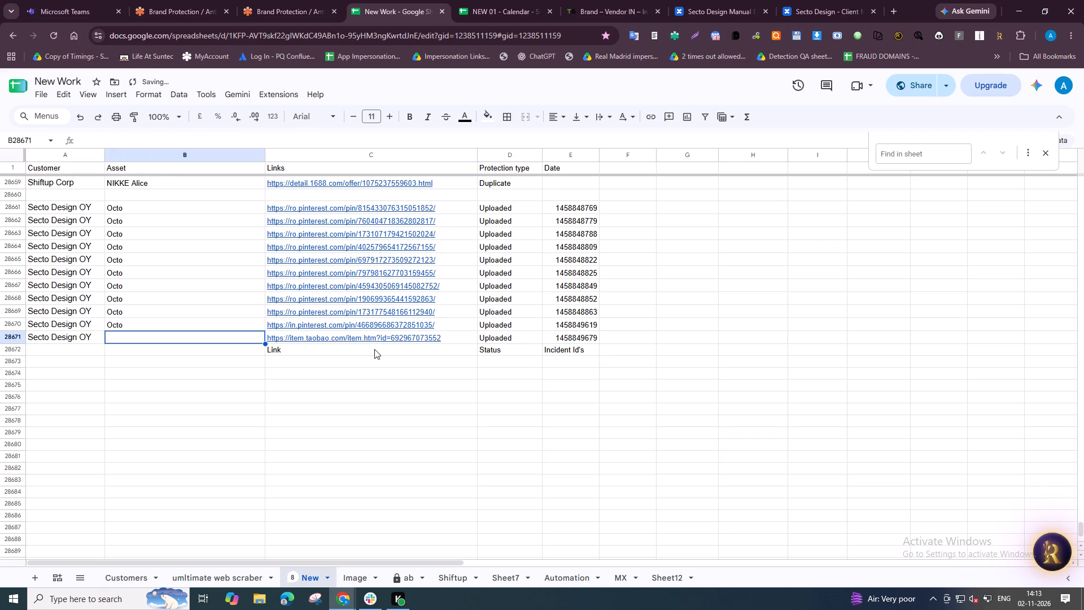
Close the logged Lovegobuy listing and open the Restaurant Chandelier Nordic Minimalist Aisle listing from the taobao results.
key(alt+Tab)
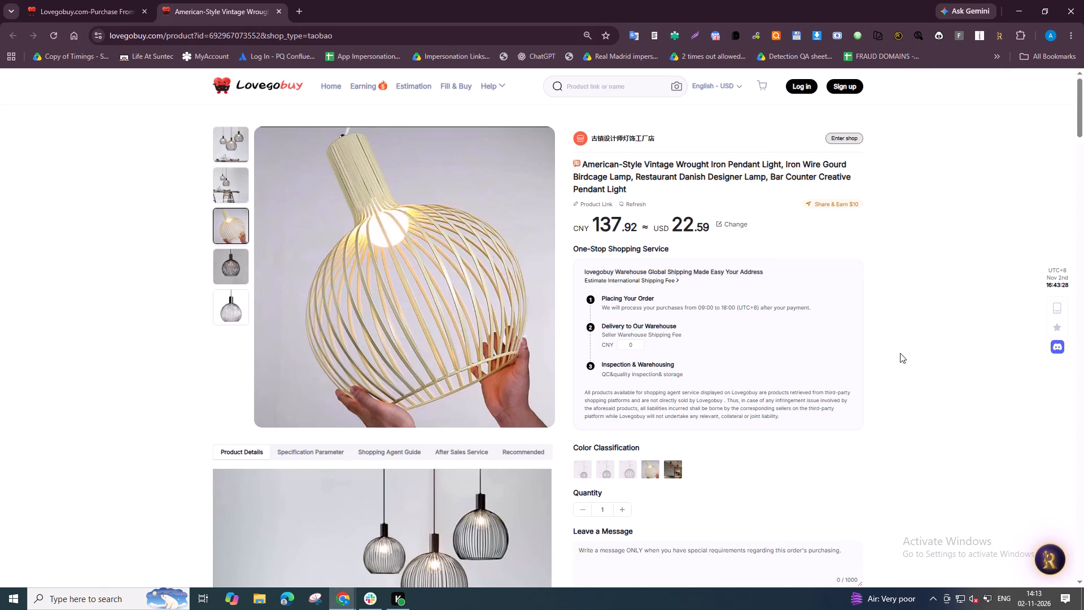
key(ctrl+w)
scroll(897, 343, down, 3)
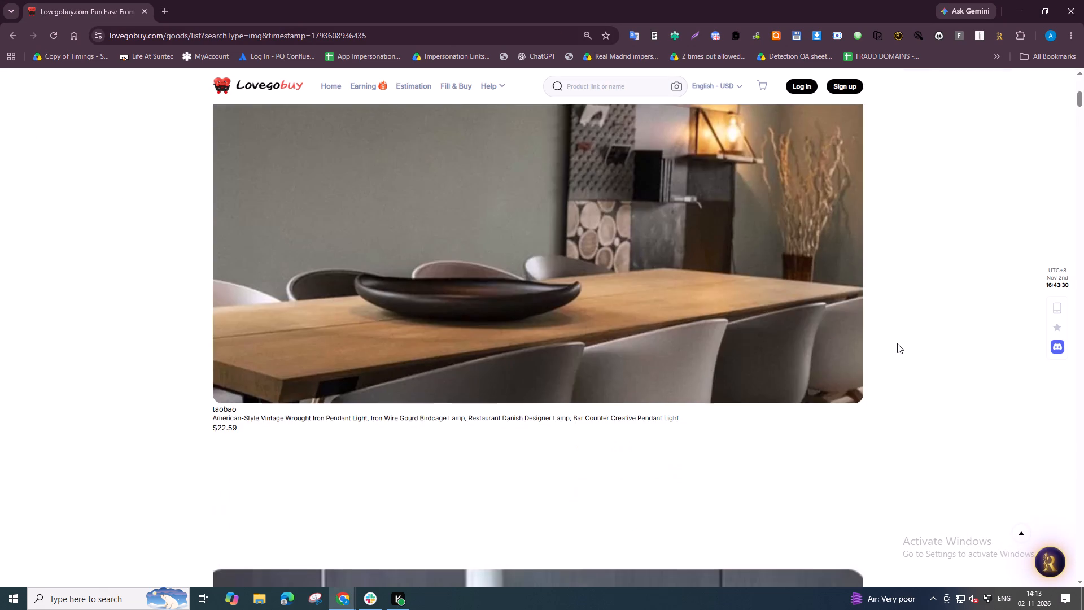
scroll(897, 343, down, 5)
ctrl+click(706, 354)
click(183, 0)
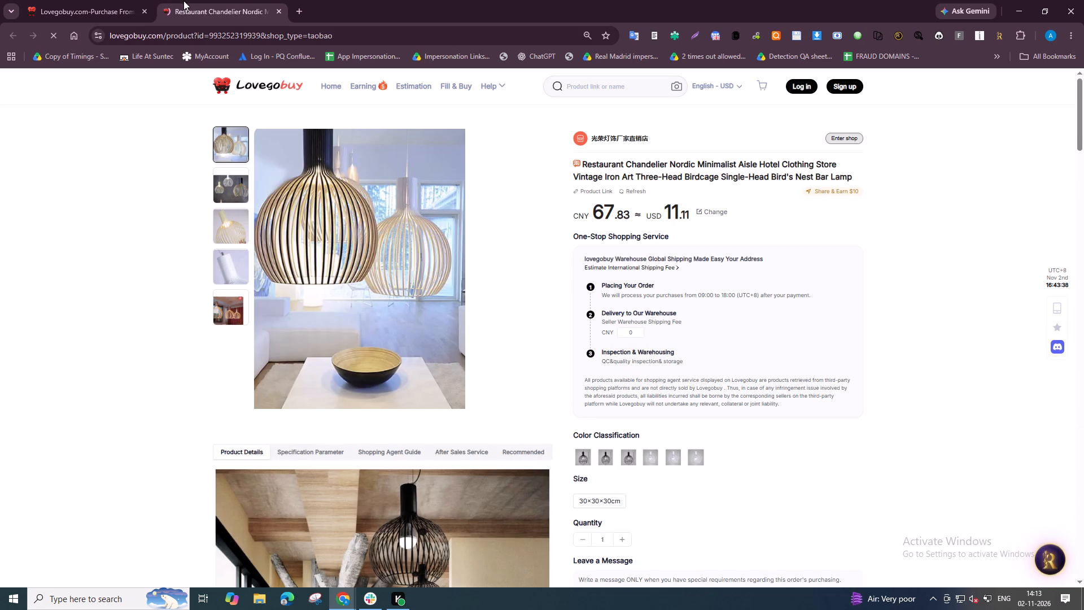
Check the listing's last photo, copy its taobao product link, and save it as an Octo, Copyright ornamental incident in Red Points.
click(238, 302)
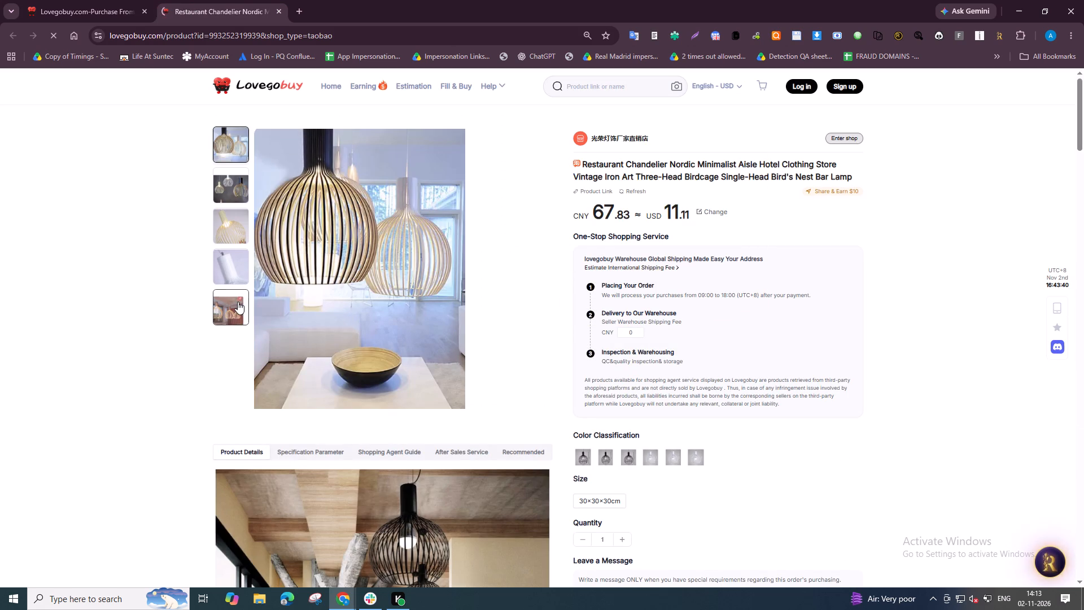
right_click(591, 191)
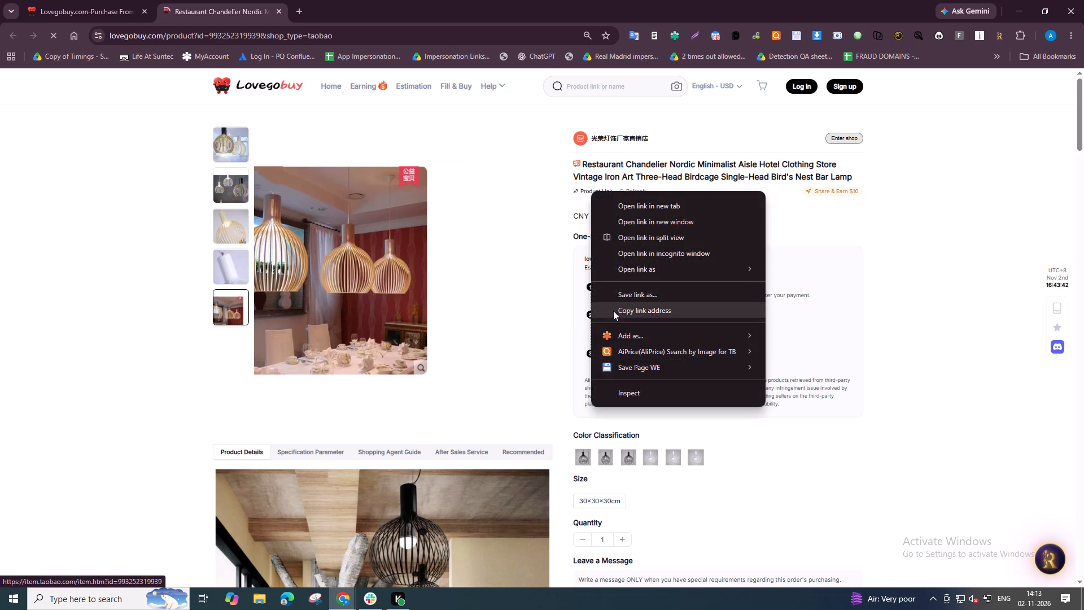
click(615, 307)
key(alt+Tab)
click(191, 0)
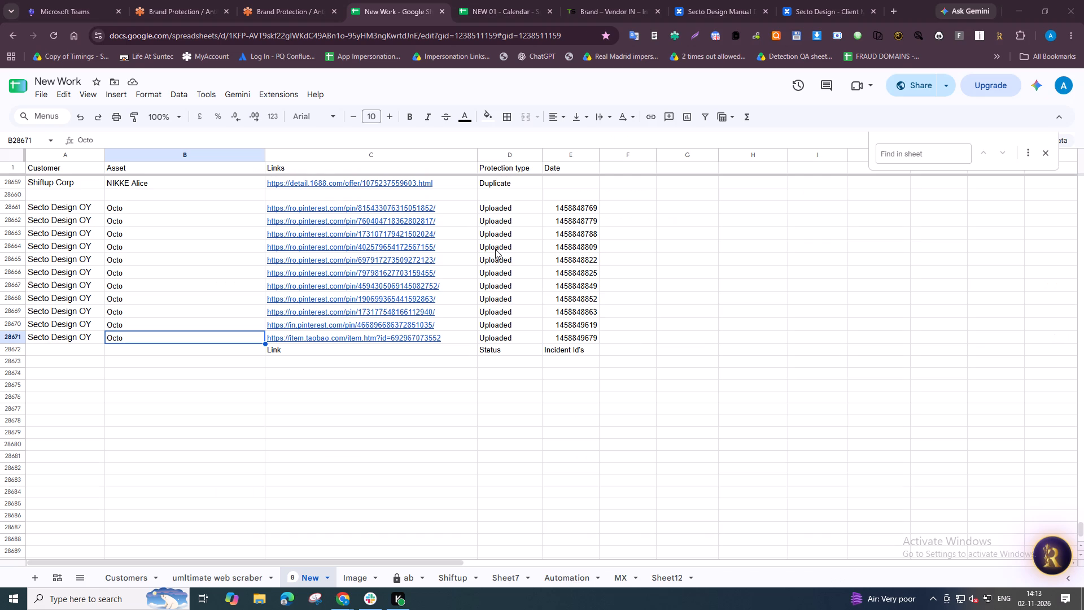
double_click(258, 323)
key(ctrl+v)
click(272, 444)
click(272, 467)
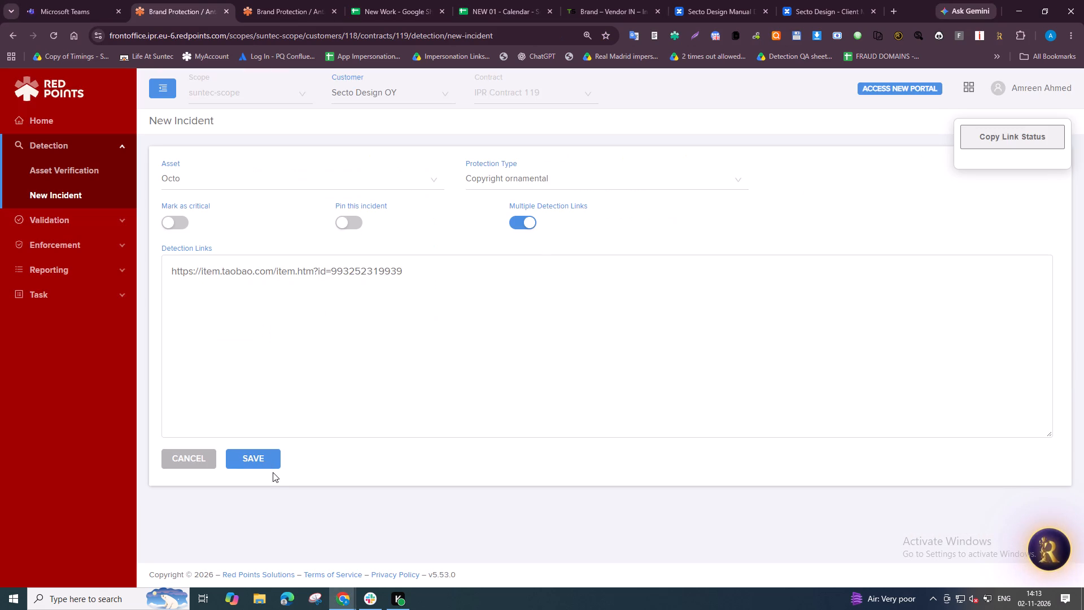
click(272, 471)
click(268, 462)
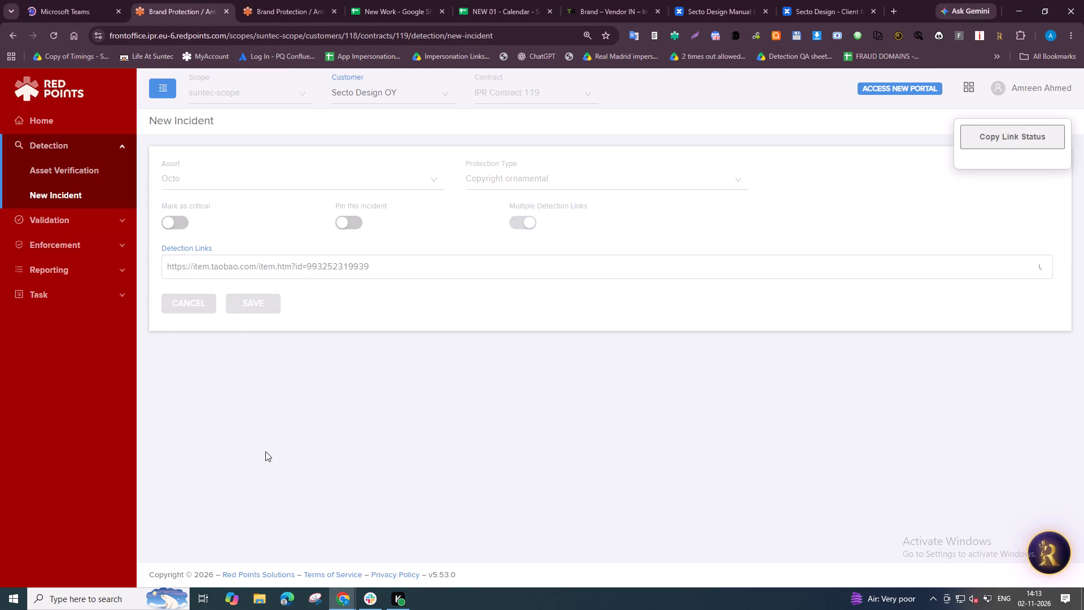
Copy the new incident's link status into the New Work sheet and move its link, status and incident ID to row 28672.
click(1007, 136)
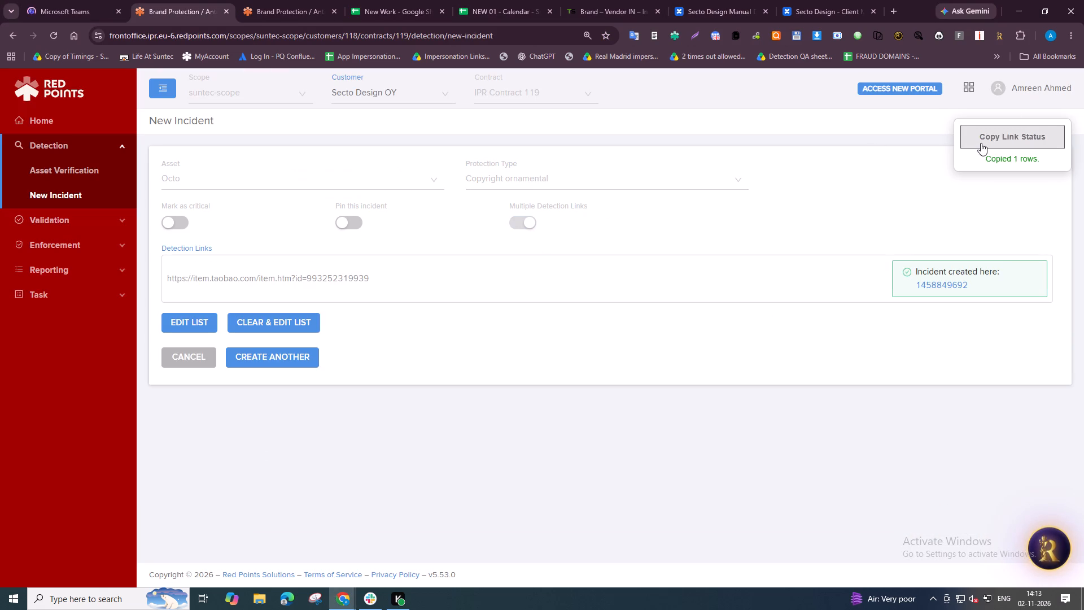
click(375, 0)
click(364, 357)
key(ctrl+v)
key(Down)
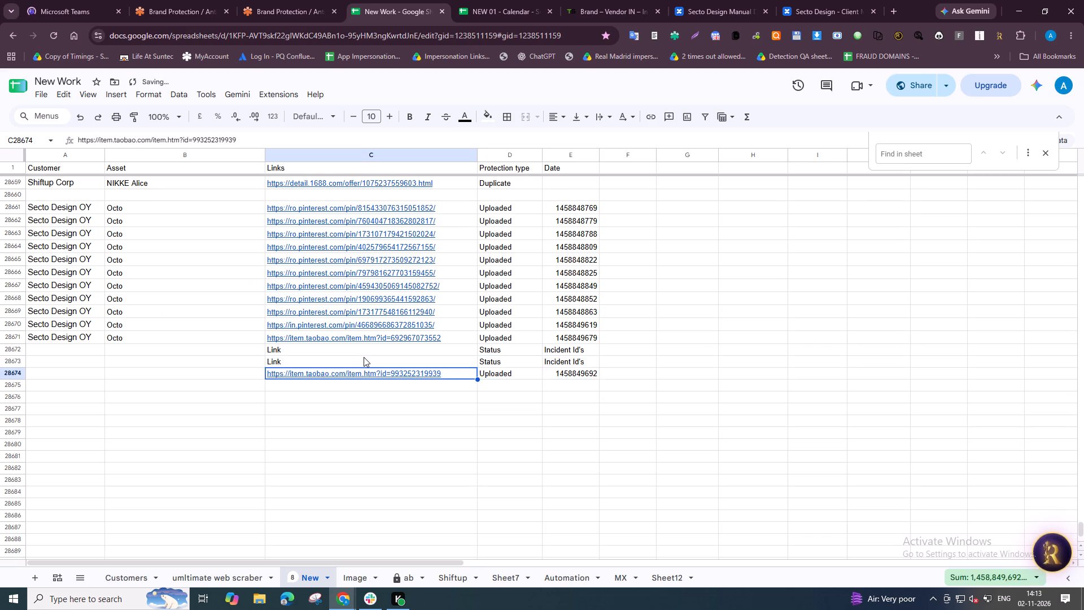
key(ctrl+shift+Right)
key(ctrl+x)
key(Up)
key(Up)
key(ctrl+v)
Fill in Secto Design OY as customer and Octo as asset for row 28672.
key(Left)
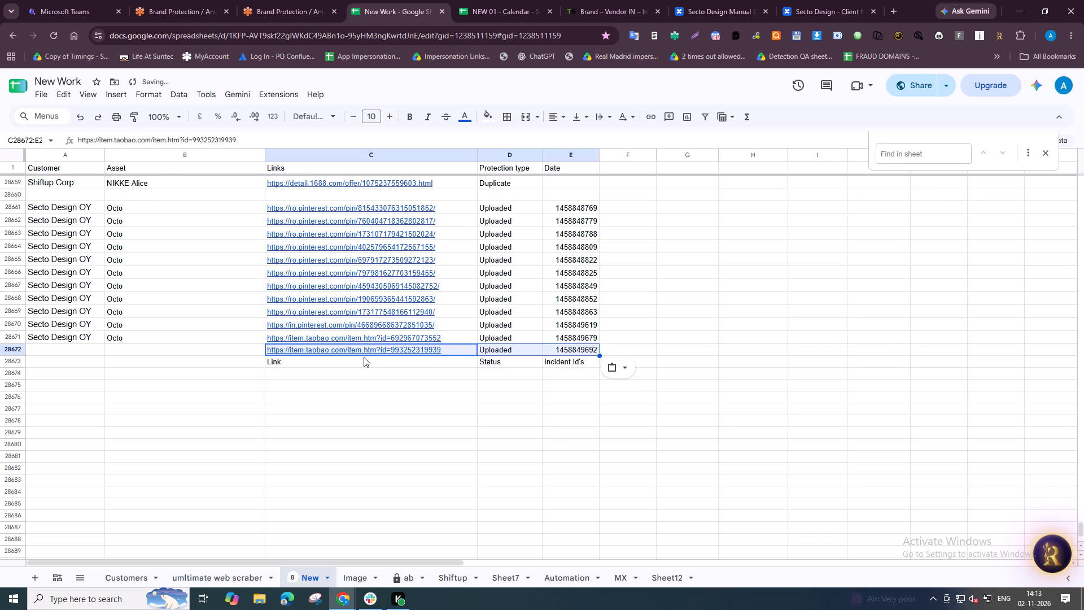
key(Left)
key(Left)
key(ctrl+d)
key(Right)
key(ctrl+d)
key(Right)
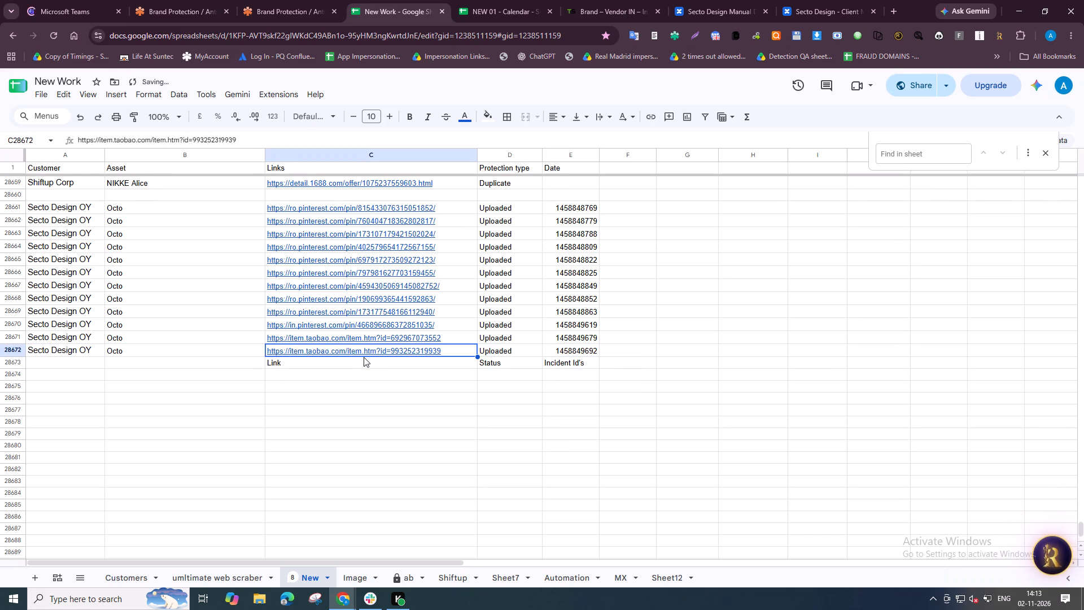
Check the lamp assets on the Secto Design client page, and open the Southeast Asian Restaurant Chandelier listing from Lovegobuy's taobao results.
click(745, 0)
click(794, 0)
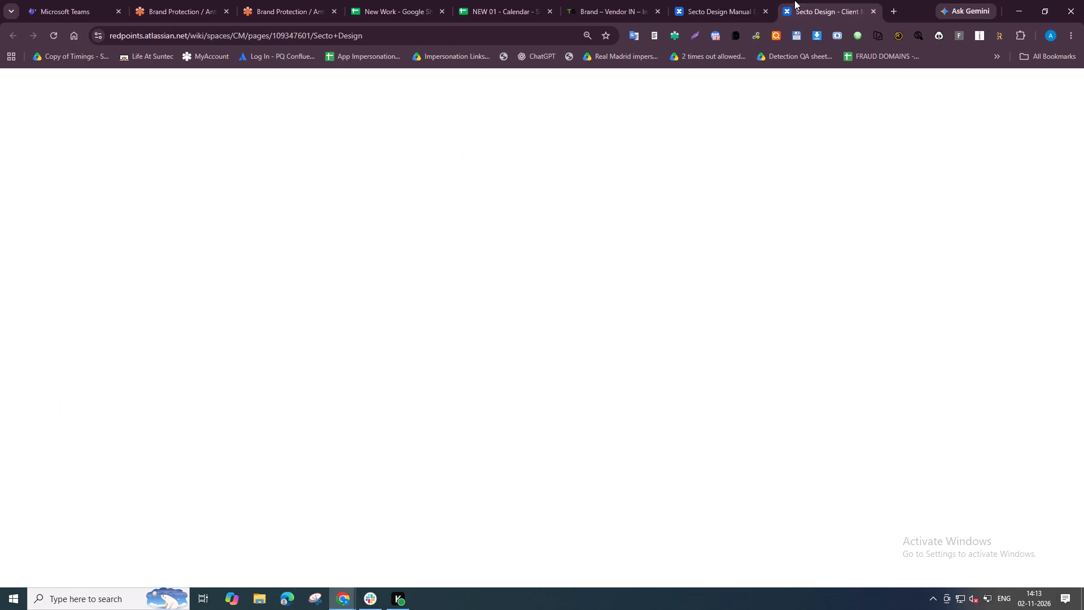
scroll(654, 204, down, 2)
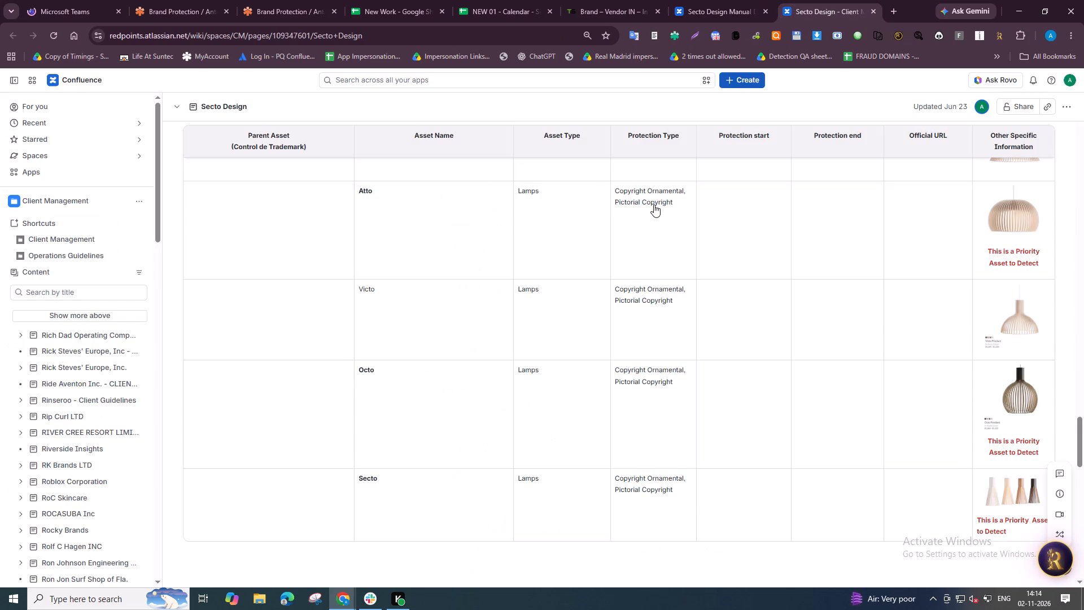
key(alt+Tab)
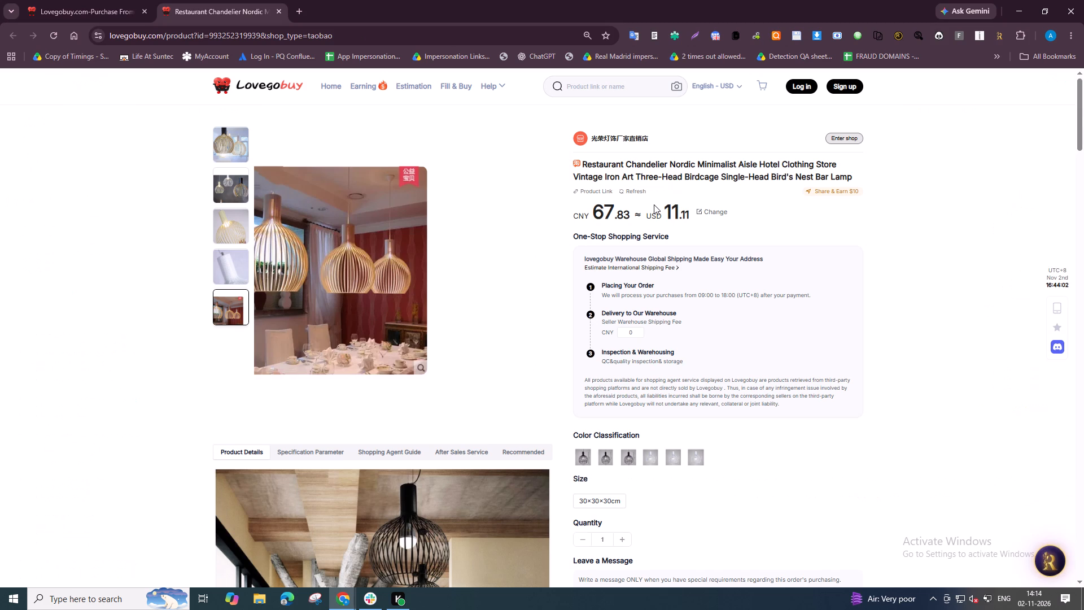
scroll(654, 204, down, 5)
key(ctrl+w)
scroll(626, 324, down, 10)
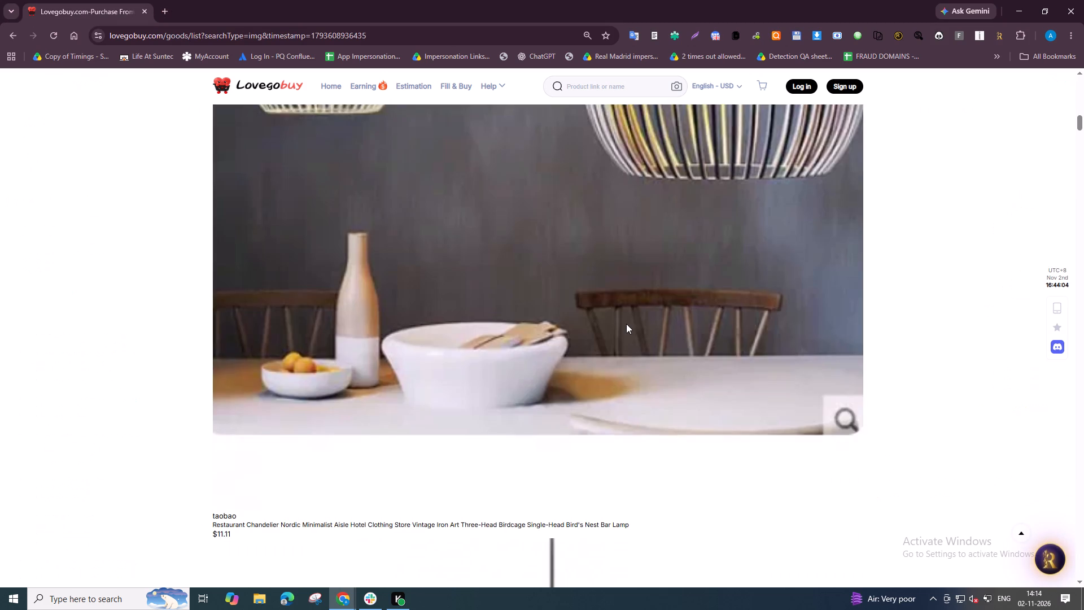
scroll(626, 324, down, 6)
ctrl+click(626, 323)
click(266, 0)
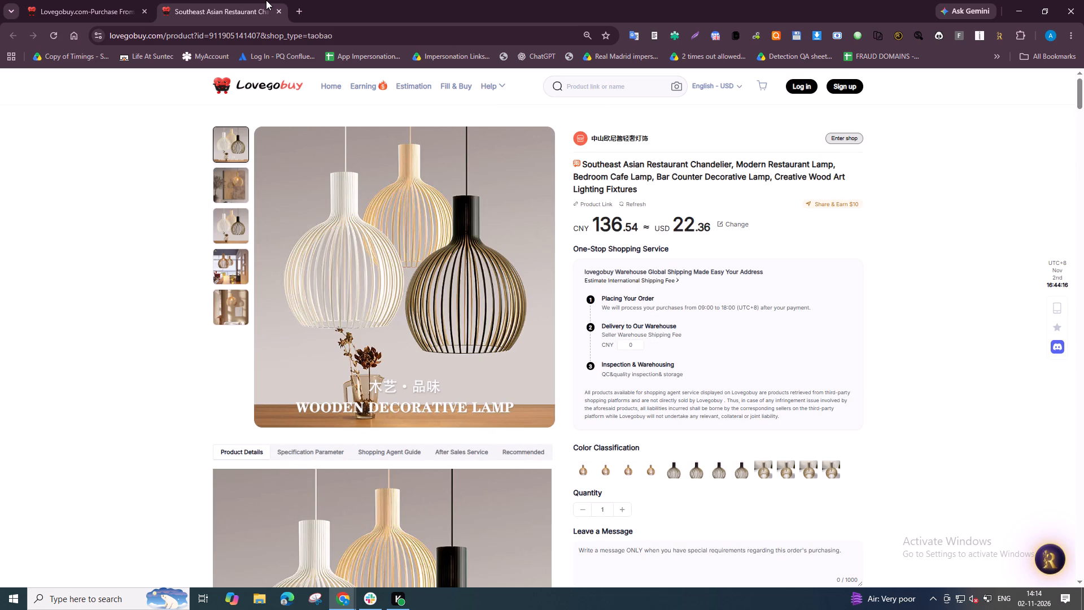
Copy the listing's taobao product link and save it as an Octo, Copyright ornamental incident in Red Points.
right_click(593, 206)
click(633, 328)
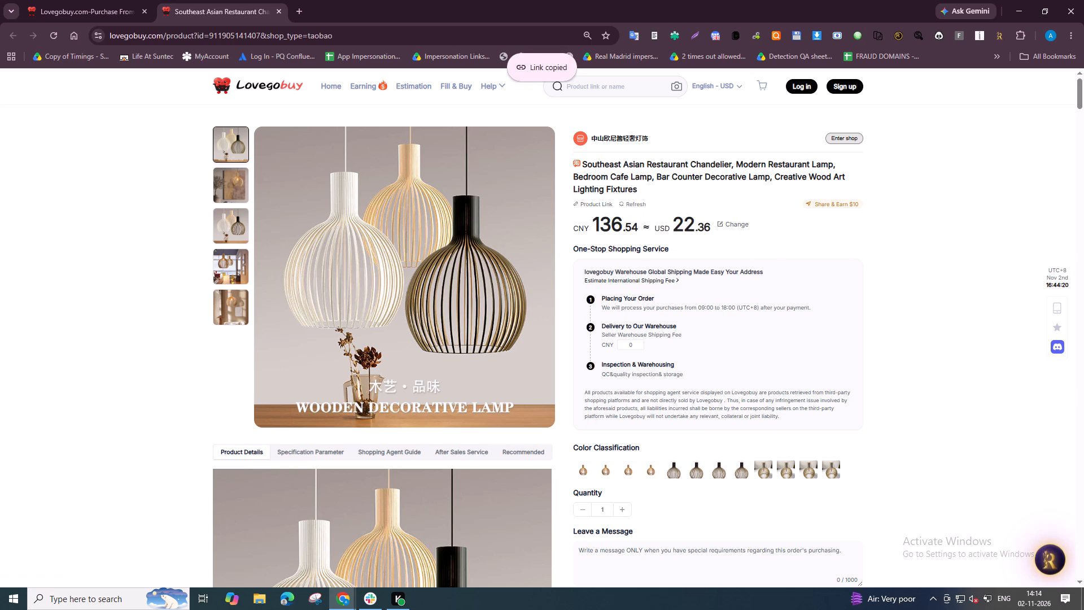
key(alt+Tab)
click(182, 0)
click(278, 323)
click(275, 317)
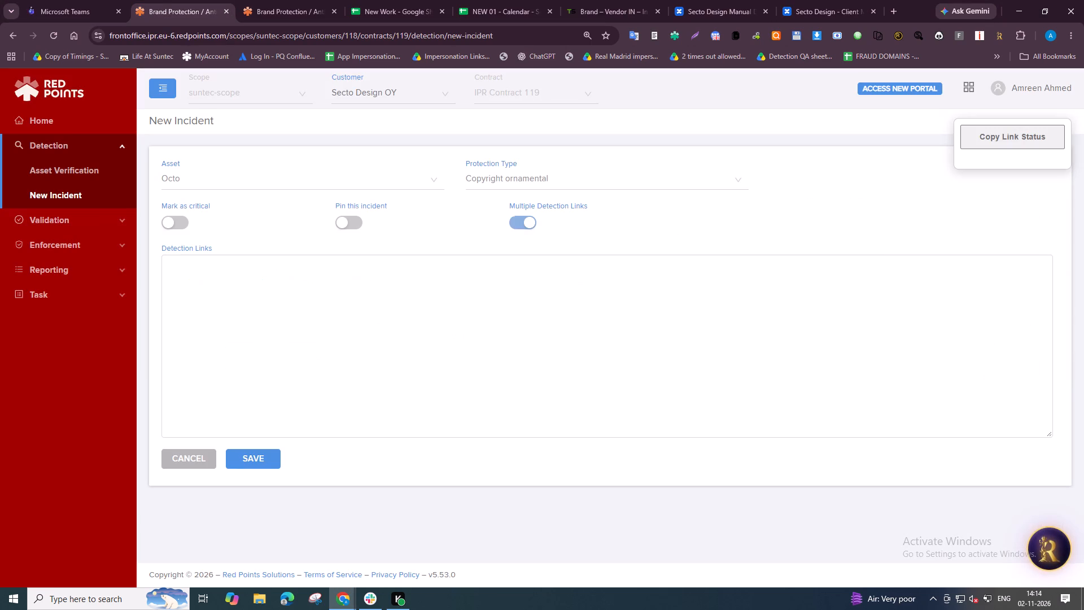
key(ctrl+v)
click(274, 463)
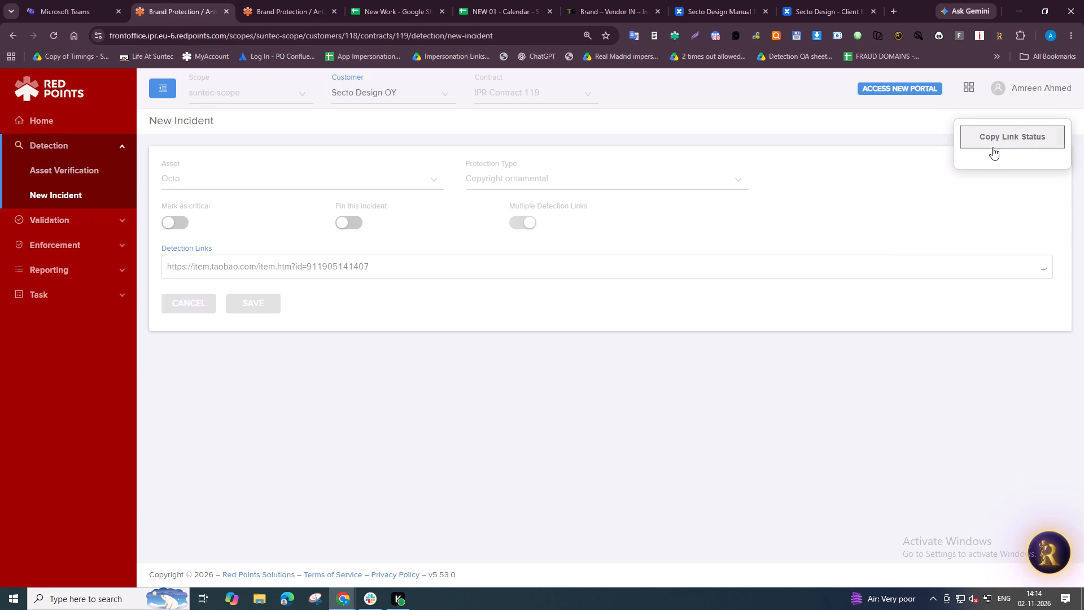
Close the Southeast Asian listing, switch Lovegobuy to the 1688 results, and open the Cross-Border Japanese Retro Wood Art Bird Cage Chandelier listing.
key(alt+Tab)
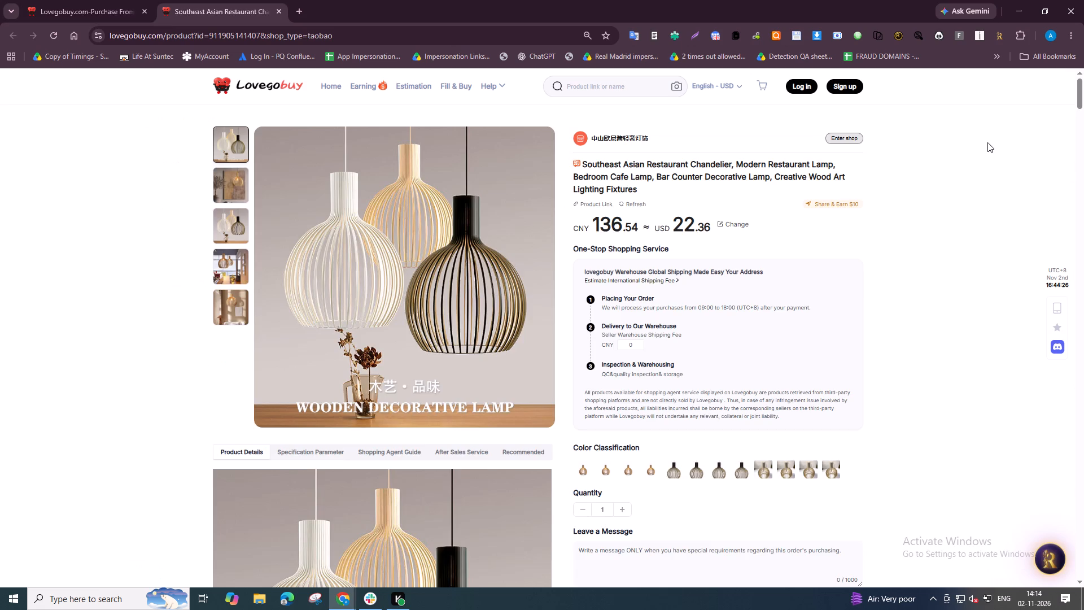
key(ctrl+w)
click(39, 0)
scroll(499, 259, up, 14)
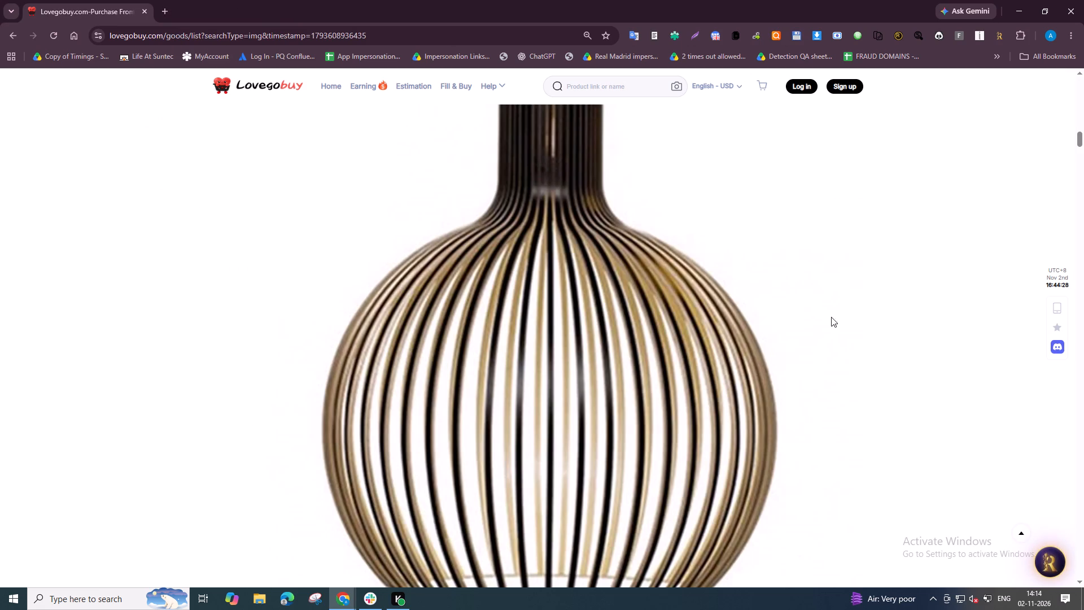
scroll(831, 317, up, 9)
scroll(177, 216, up, 18)
click(219, 193)
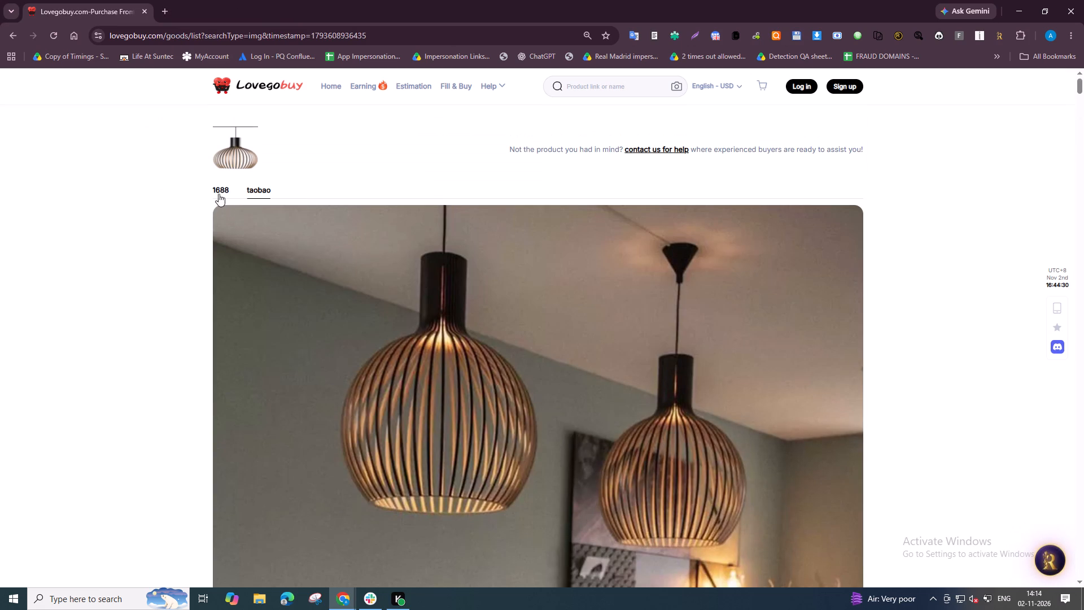
scroll(465, 356, down, 6)
ctrl+click(582, 340)
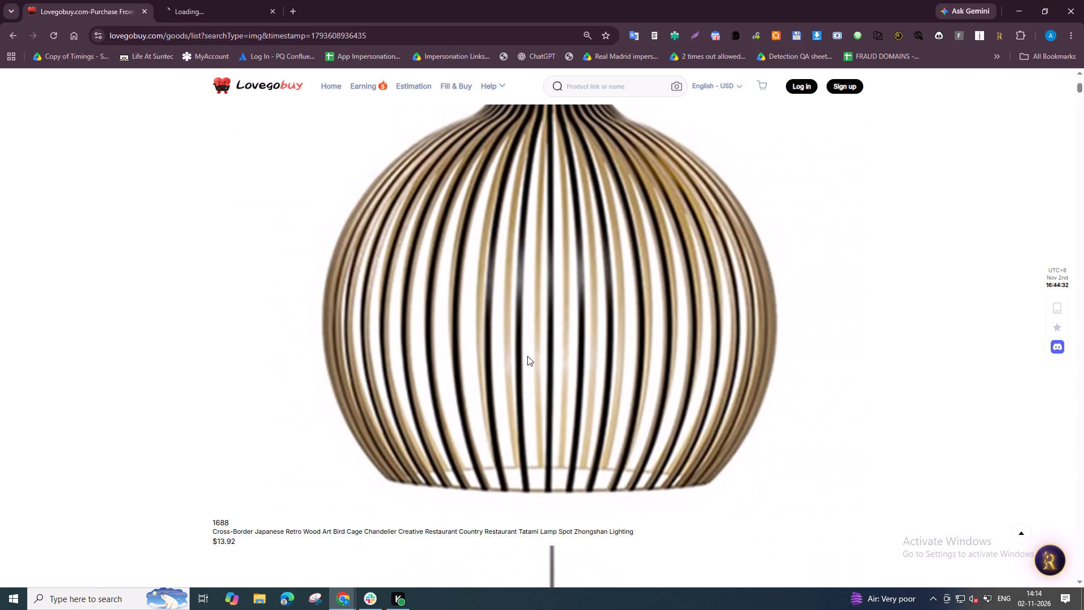
click(208, 0)
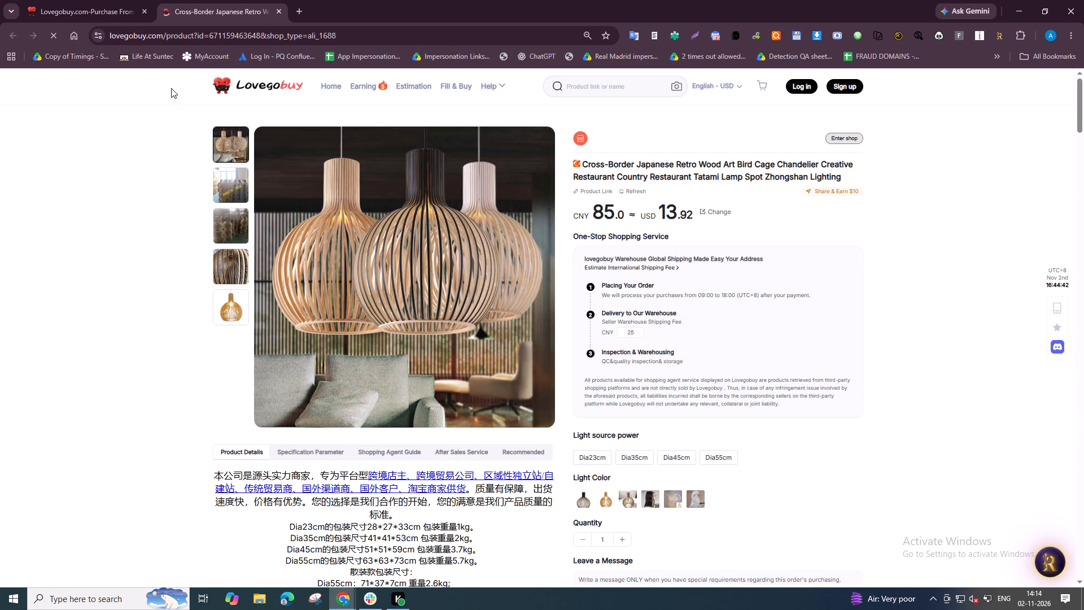
Save the Cross-Border Japanese Retro Wood Art Bird Cage Chandelier's 1688 product link as an Octo, Copyright ornamental incident in Red Points, and close the listing.
right_click(597, 191)
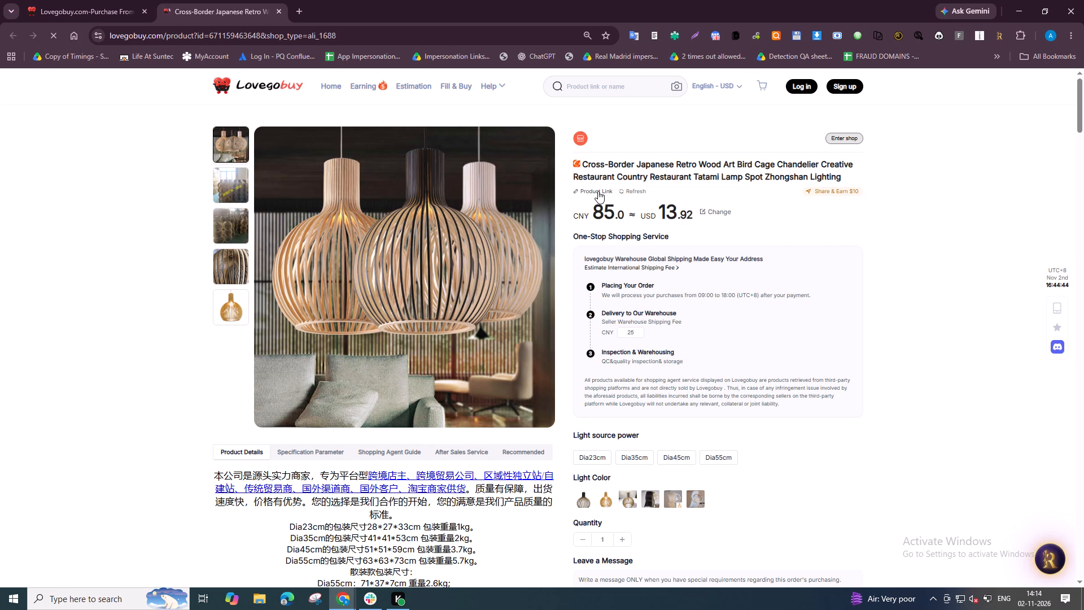
click(647, 311)
key(alt+Tab)
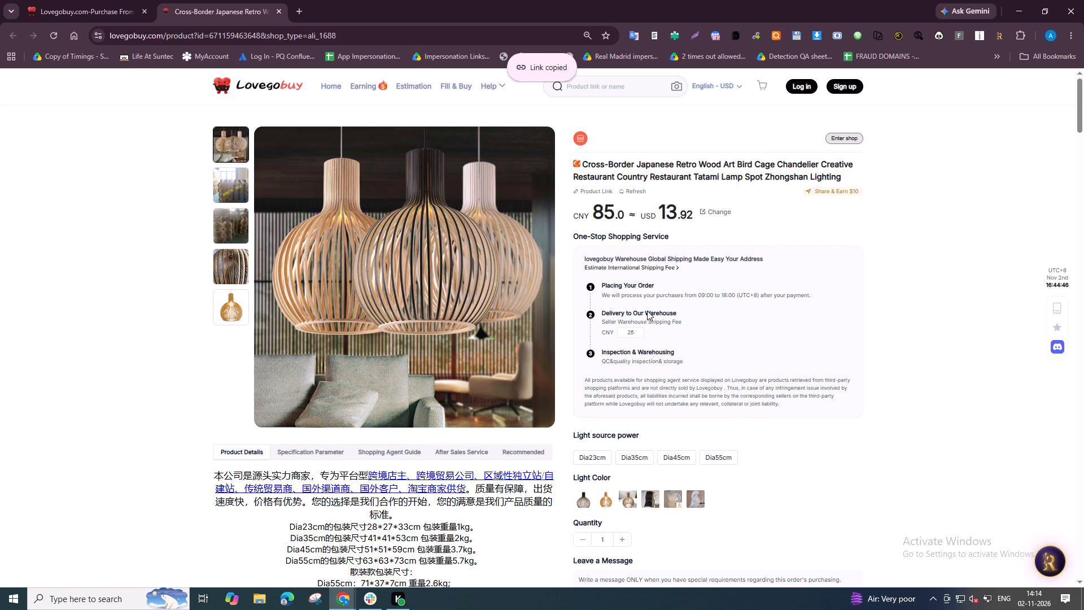
double_click(291, 326)
key(ctrl+v)
key(alt+Tab)
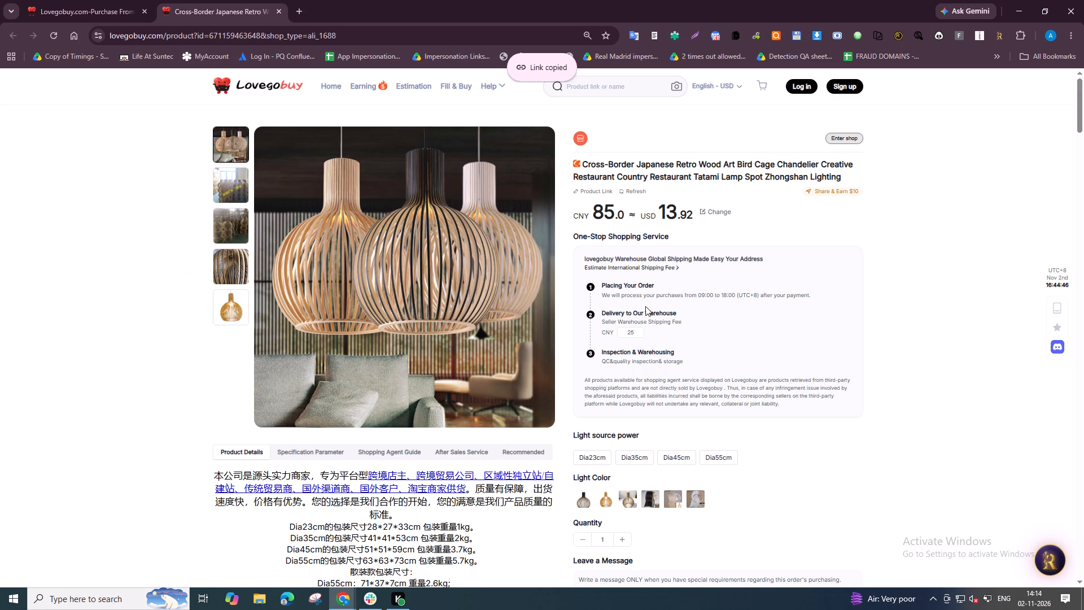
key(alt+Tab)
click(260, 454)
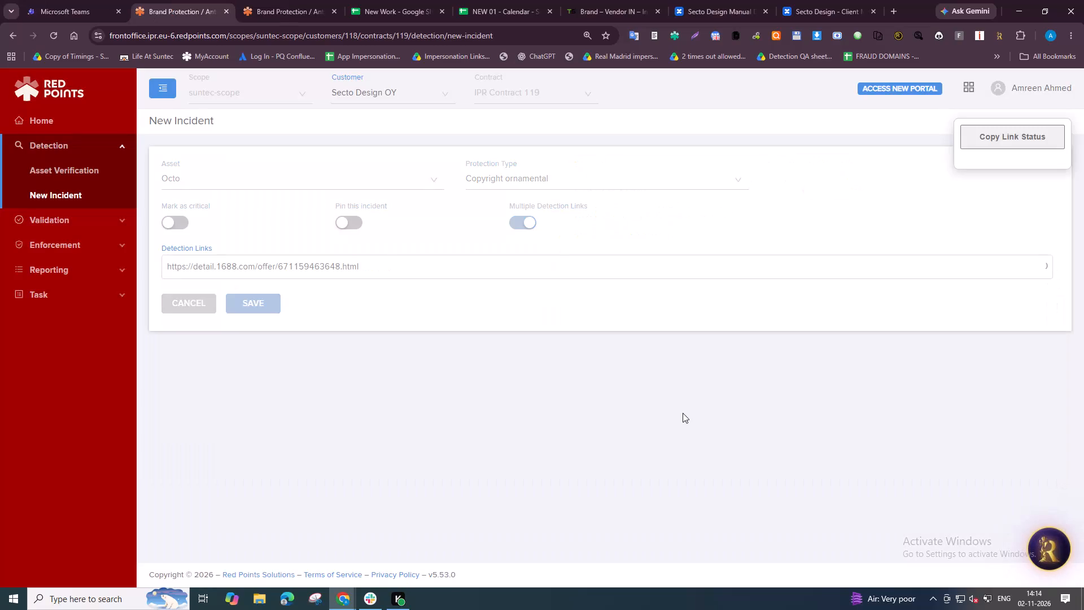
key(alt+Tab)
key(ctrl+w)
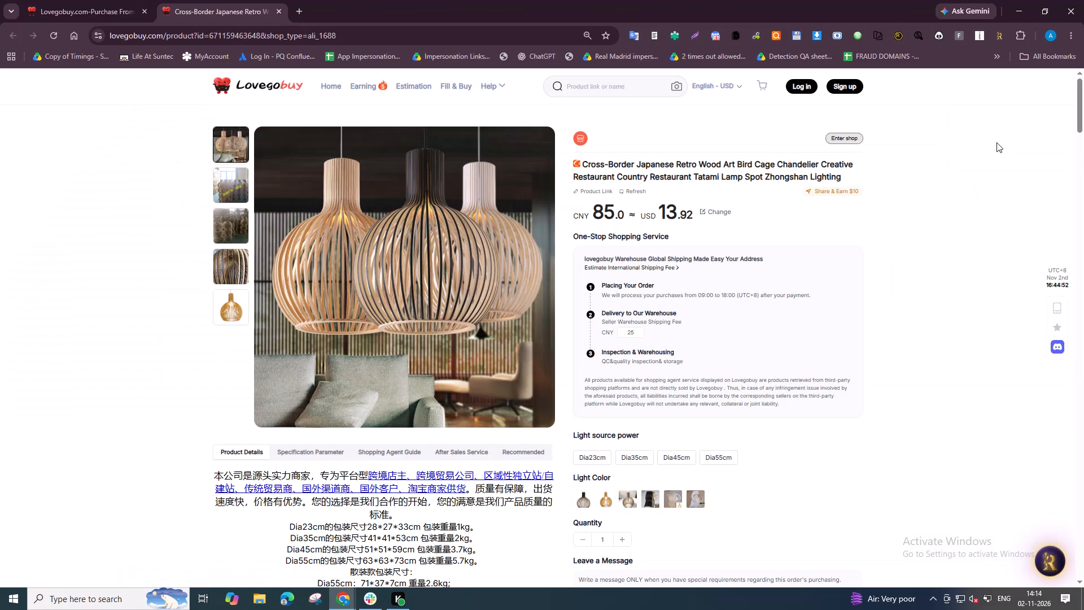
Open the Zen-Inspired Japanese-Style Wooden Birdcage Pendant Light listing, save its 1688 product link as an Octo, Copyright ornamental incident in Red Points, and close the listing.
scroll(730, 325, down, 15)
scroll(715, 338, down, 6)
ctrl+click(716, 337)
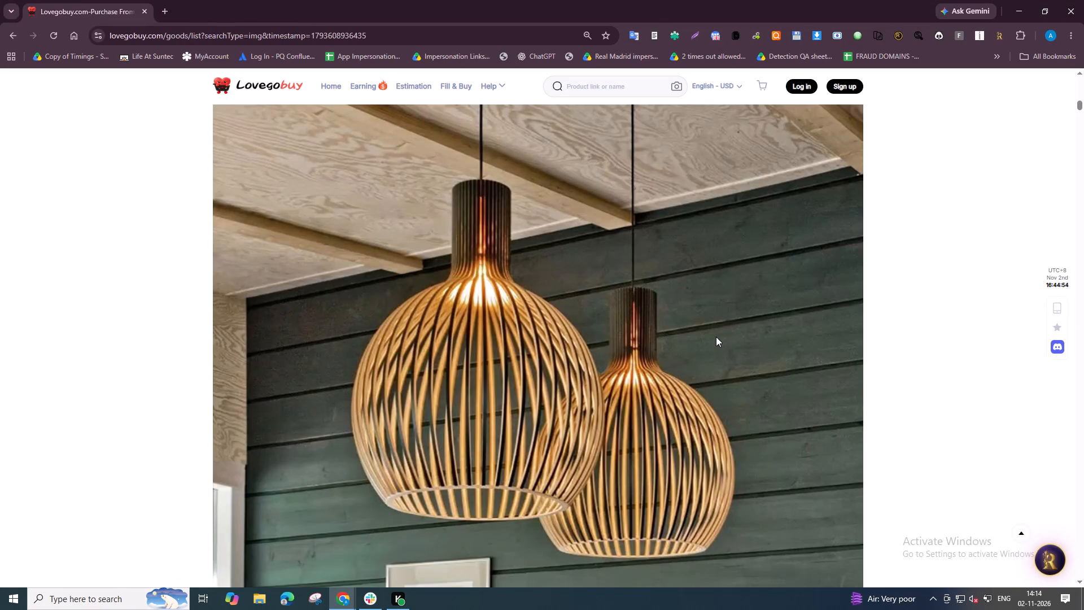
click(257, 0)
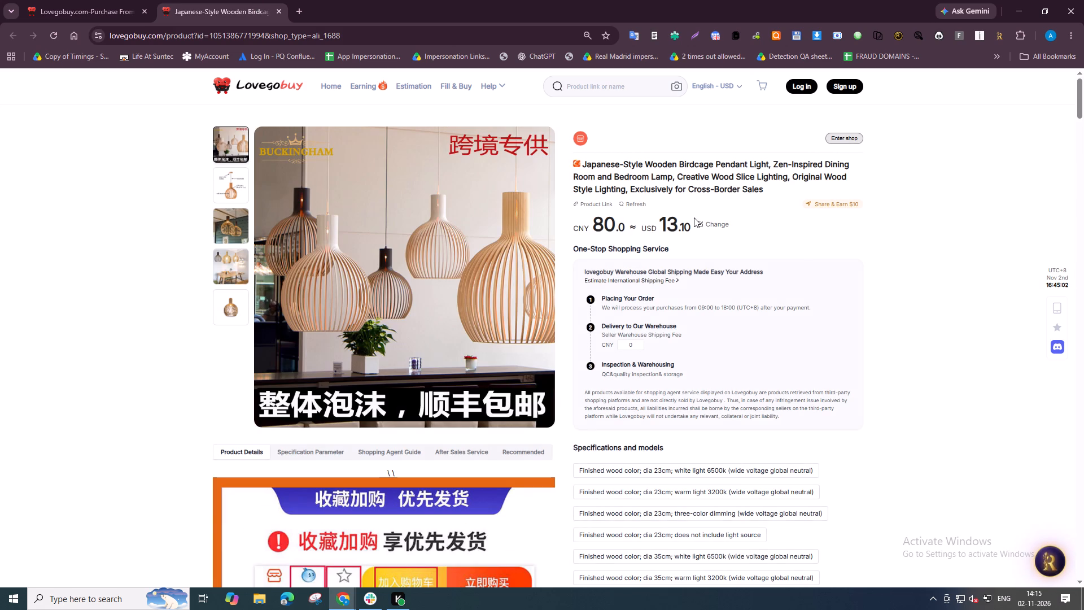
right_click(595, 202)
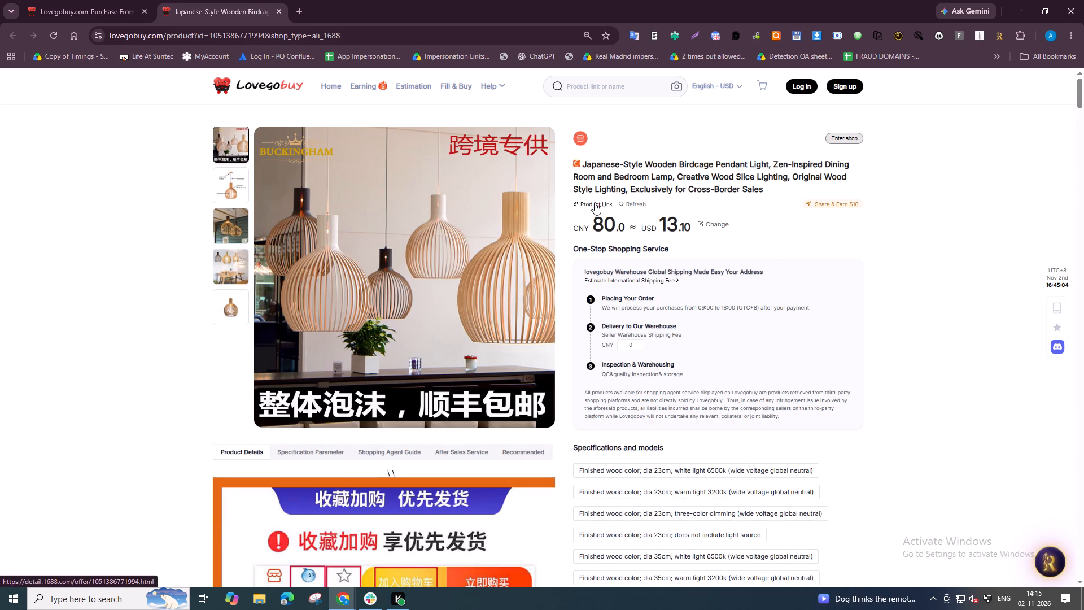
click(635, 324)
key(Tab)
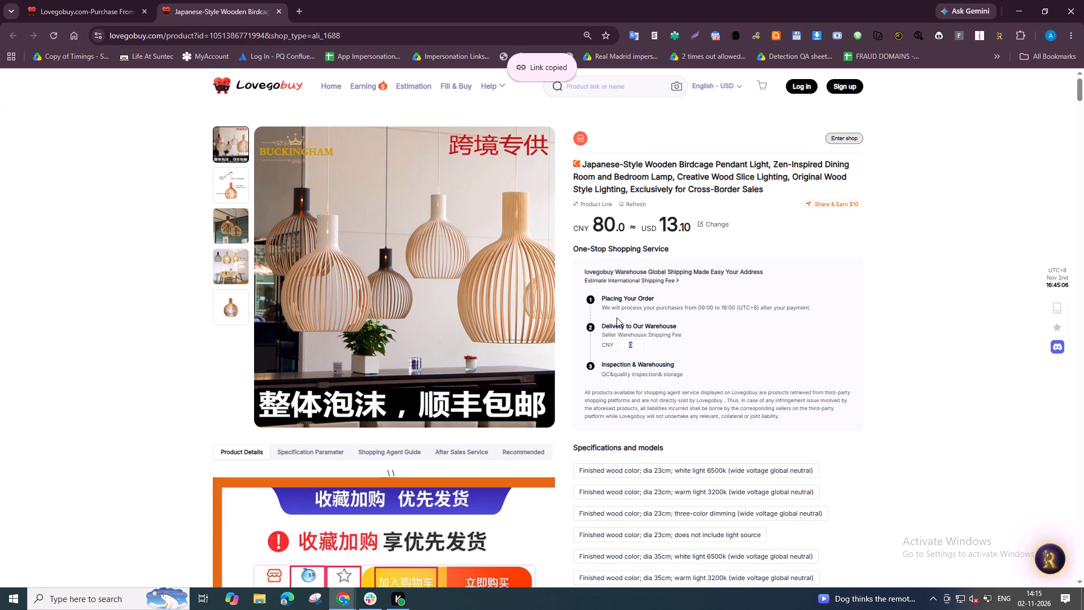
key(alt+Tab)
click(297, 328)
click(295, 322)
key(ctrl+v)
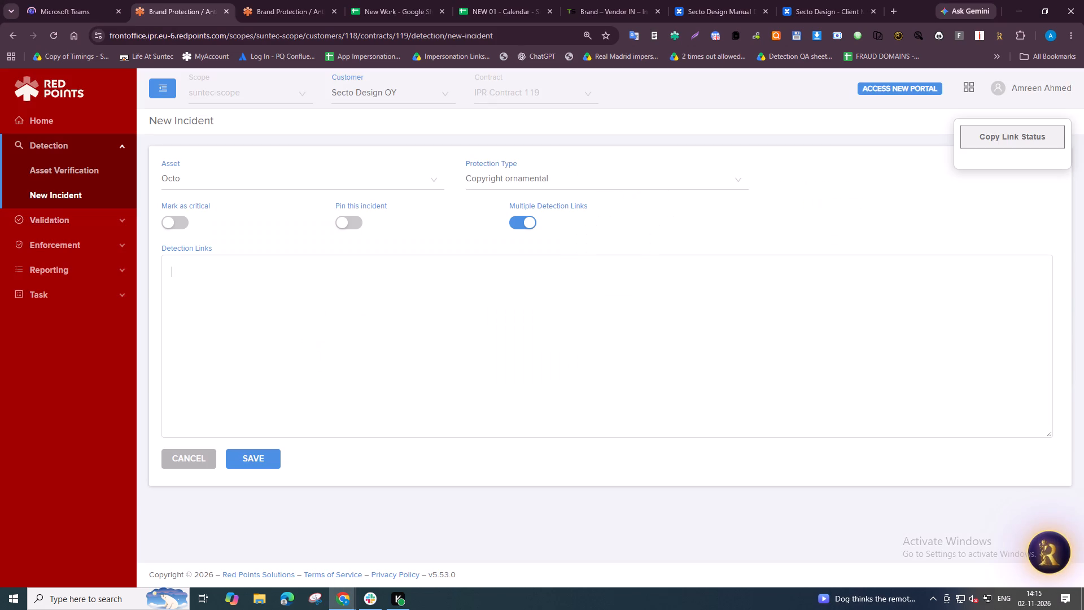
click(255, 463)
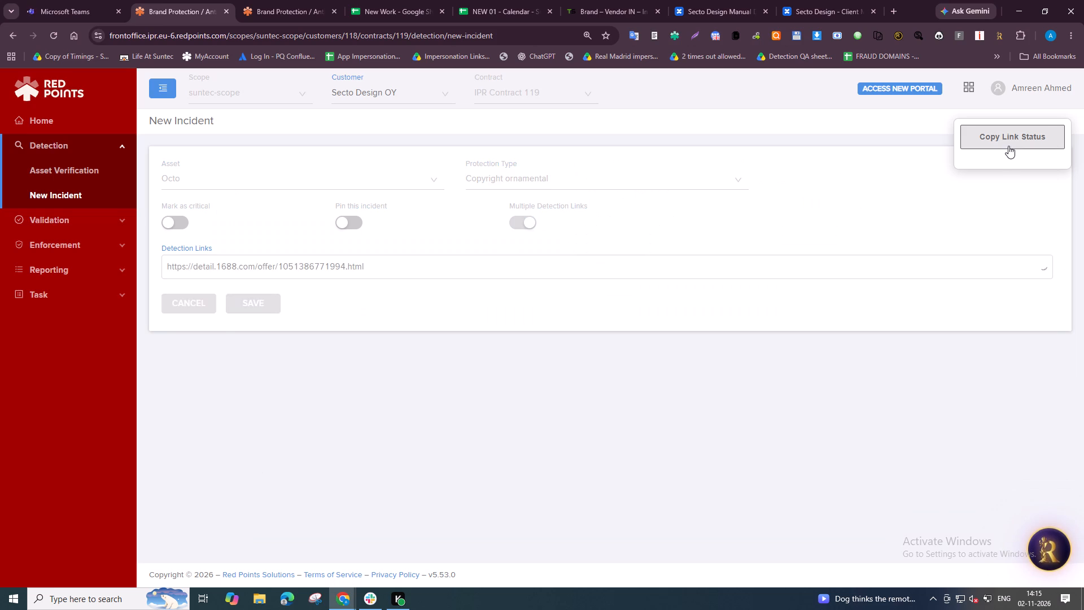
key(alt+Tab)
key(ctrl+w)
Examine the Loft American Retro chandelier, Japanese-style wooden chandelier and vintage Japanese restaurant chandelier listings from the 1688 results, closing each one.
scroll(797, 271, down, 2)
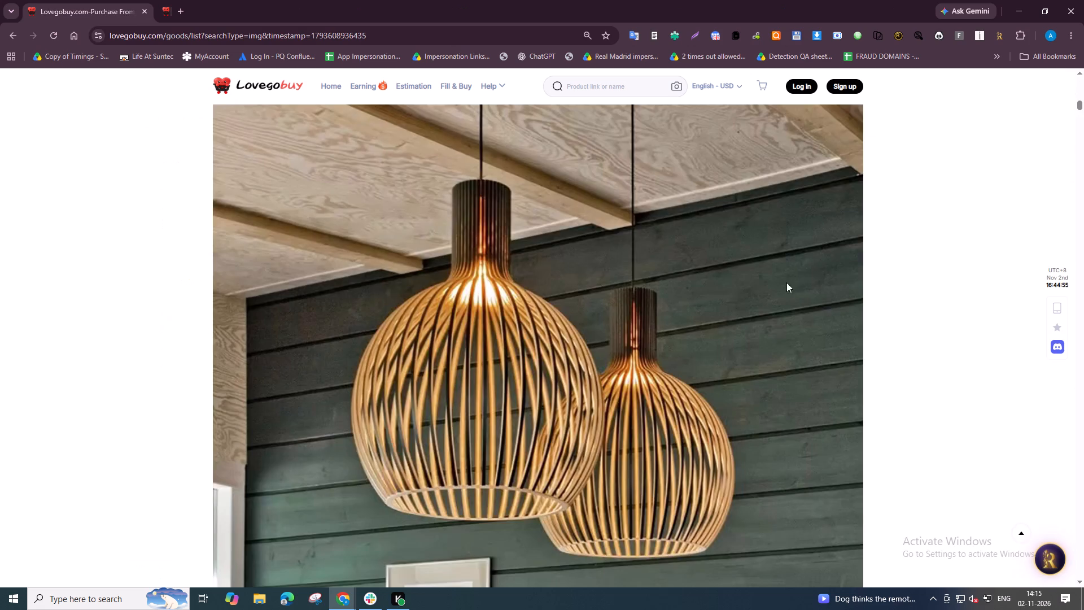
scroll(786, 282, down, 14)
ctrl+click(636, 307)
scroll(570, 290, down, 5)
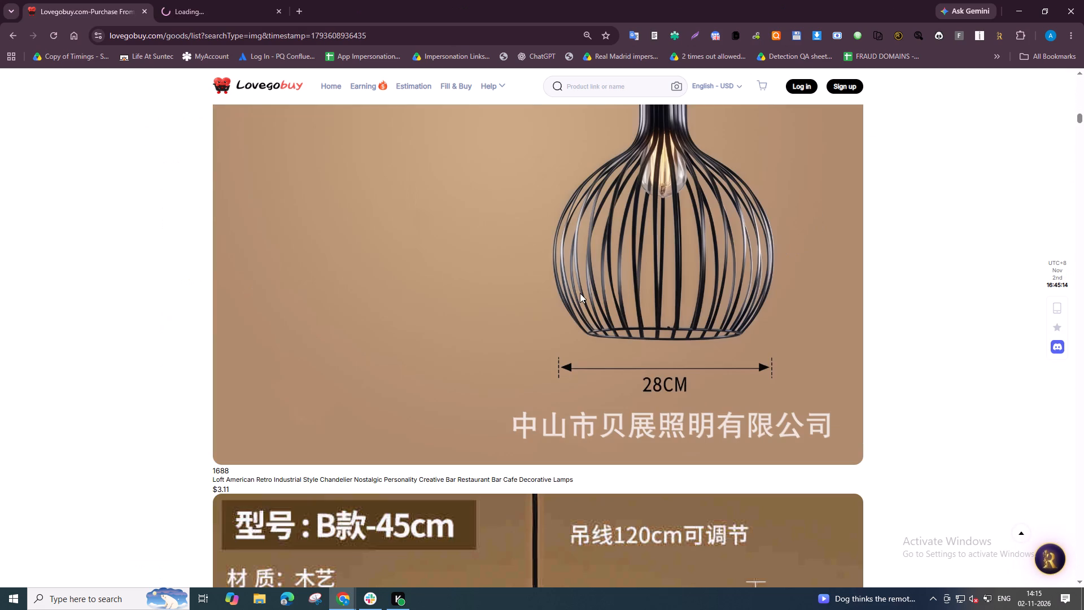
scroll(580, 293, down, 7)
ctrl+click(564, 284)
scroll(562, 284, down, 9)
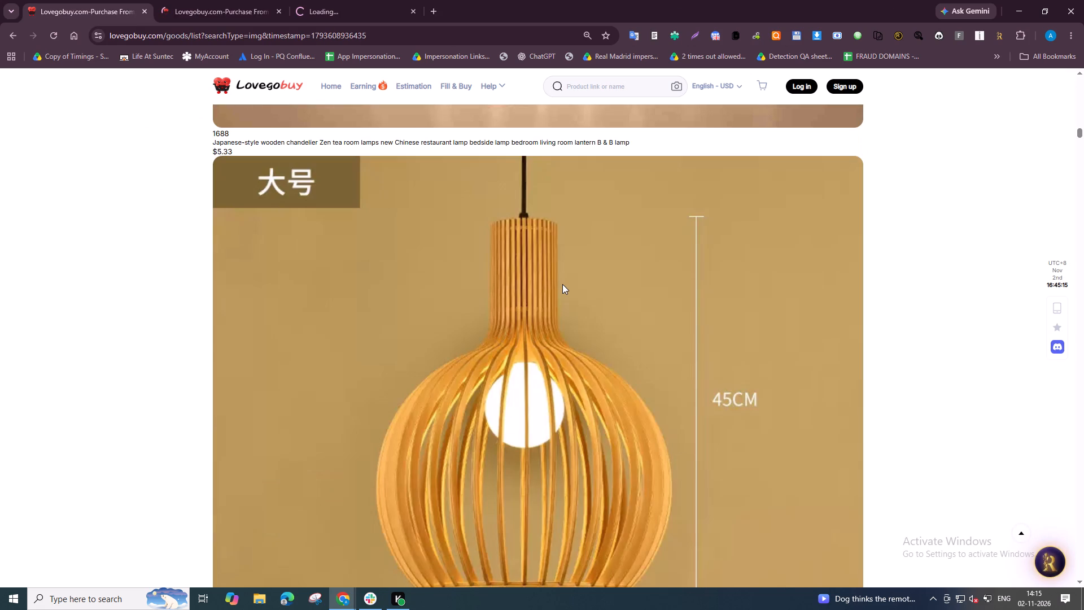
ctrl+click(562, 284)
click(260, 0)
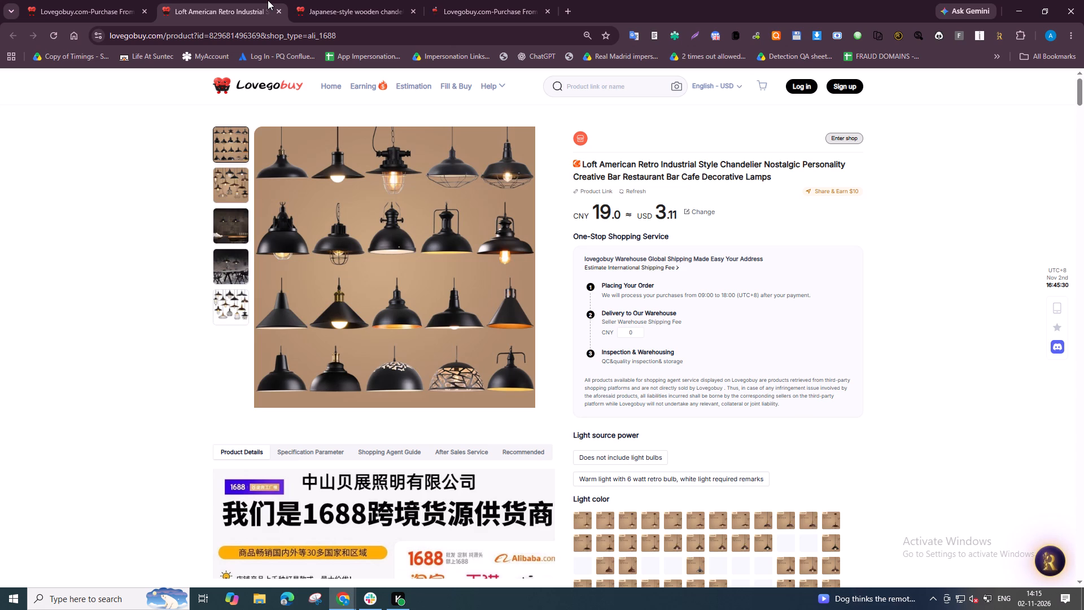
key(ctrl+w)
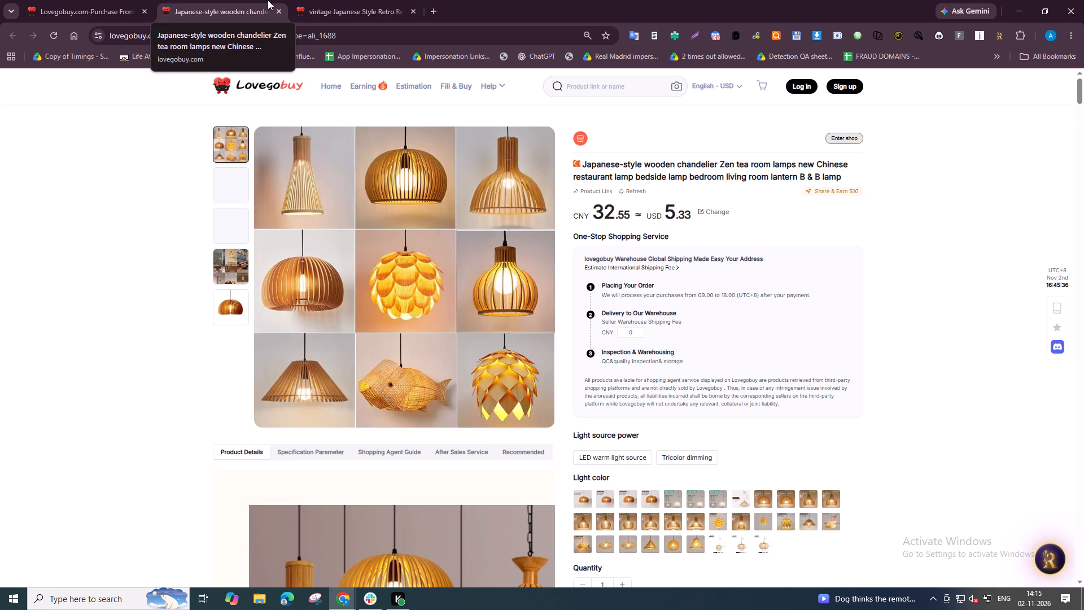
key(ctrl+w)
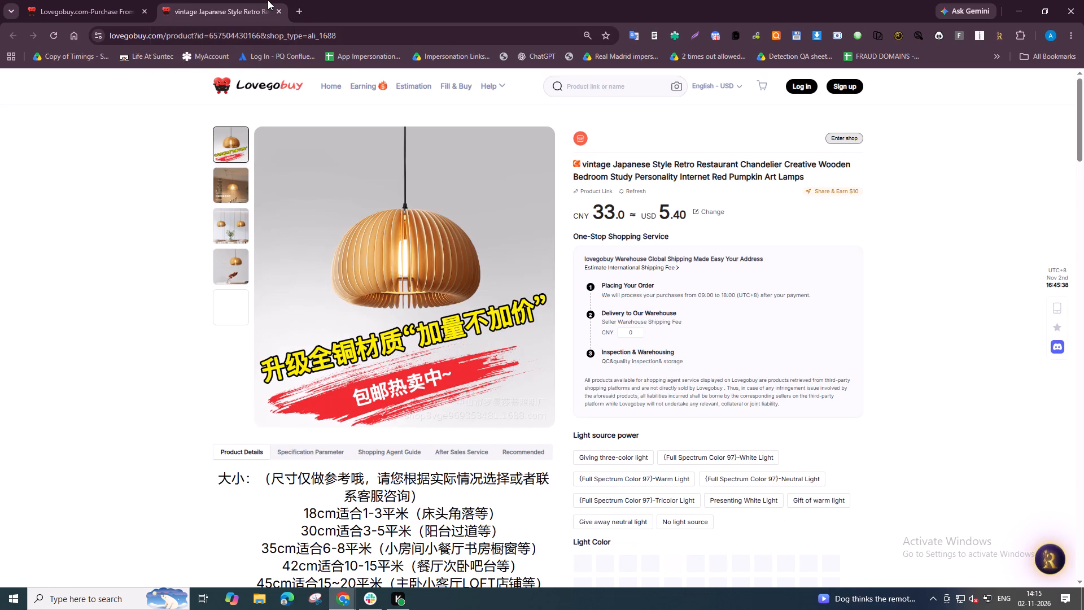
key(ctrl+w)
Open five more birdcage-style wooden lamp listings from Lovegobuy's 1688 results in separate tabs.
scroll(346, 15, down, 8)
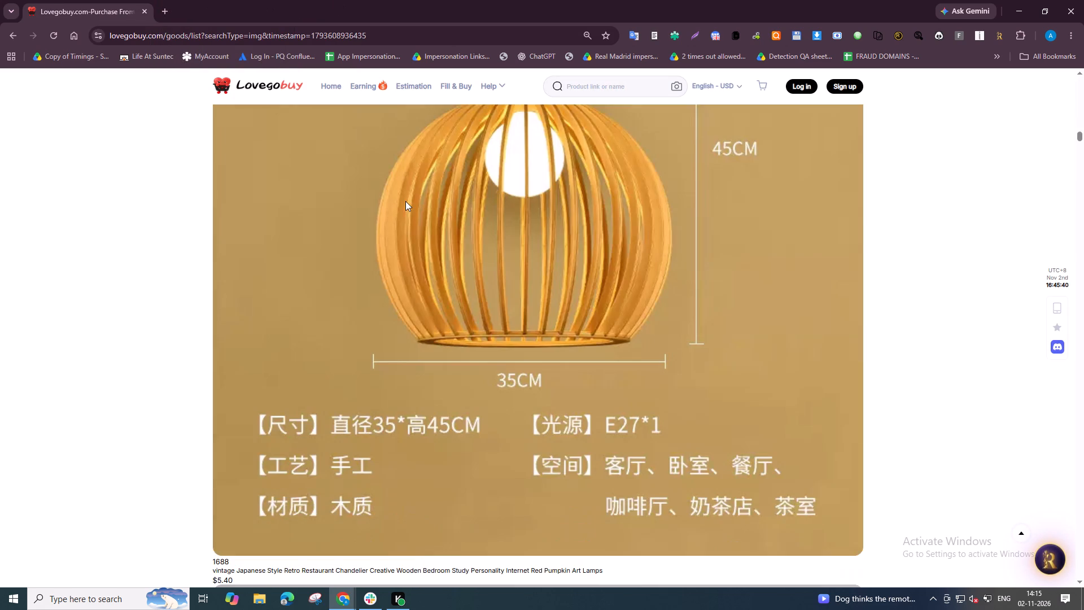
scroll(405, 201, down, 11)
ctrl+click(435, 252)
scroll(435, 252, down, 12)
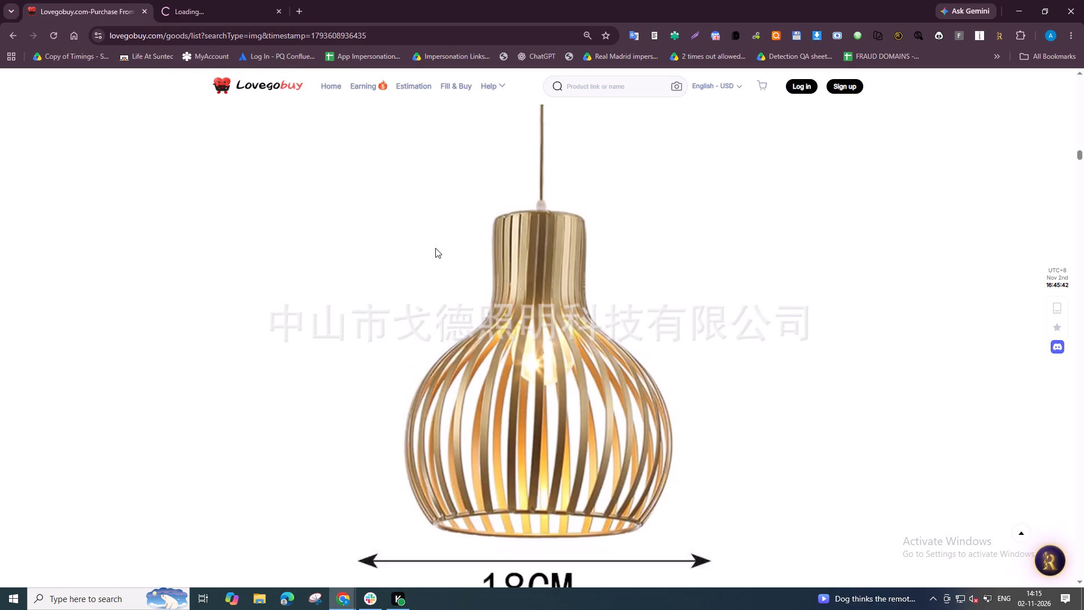
scroll(435, 247, down, 19)
ctrl+click(419, 241)
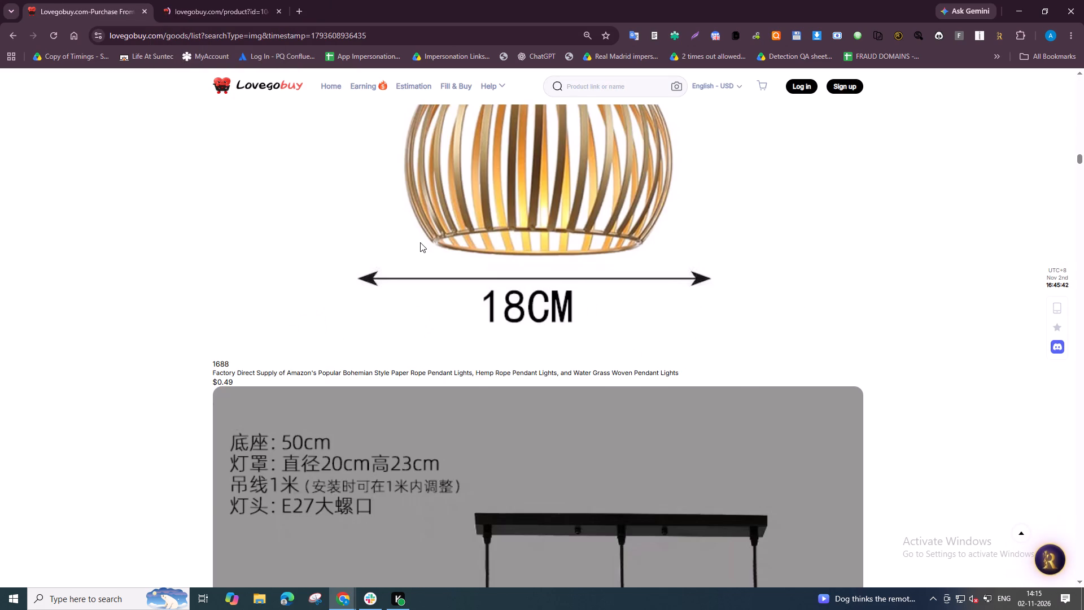
scroll(419, 241, down, 17)
ctrl+click(417, 241)
scroll(417, 241, down, 4)
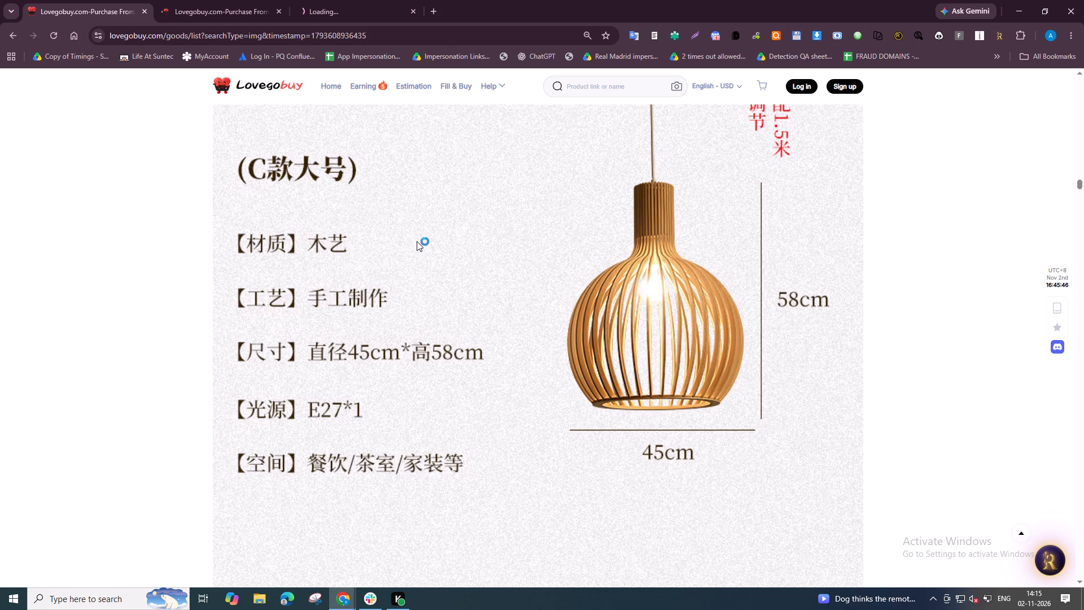
scroll(417, 241, down, 13)
scroll(410, 237, down, 15)
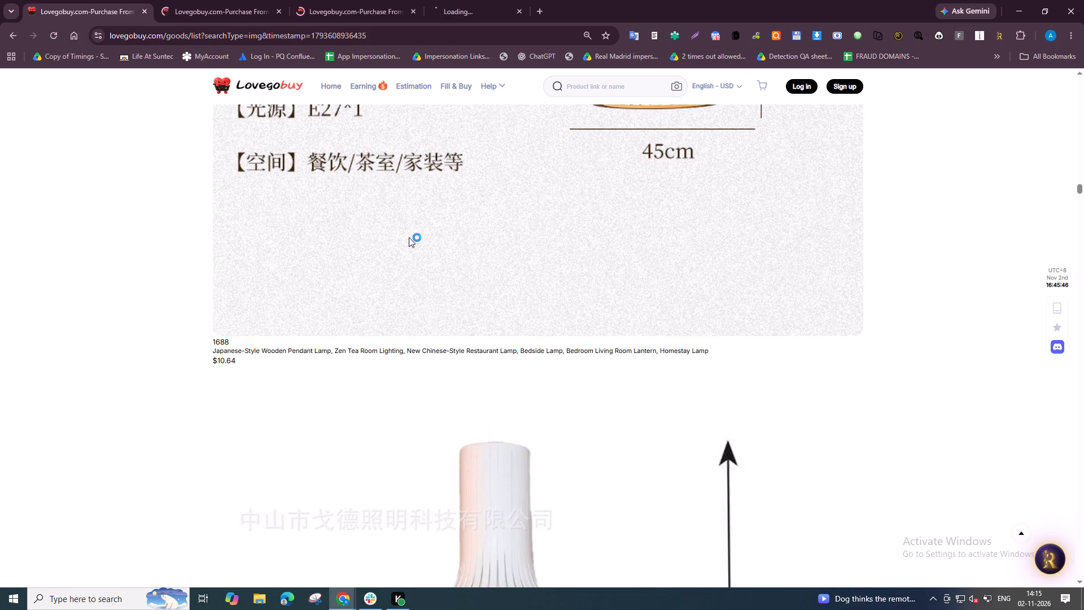
scroll(409, 237, down, 5)
ctrl+click(408, 237)
scroll(408, 237, down, 11)
ctrl+click(408, 237)
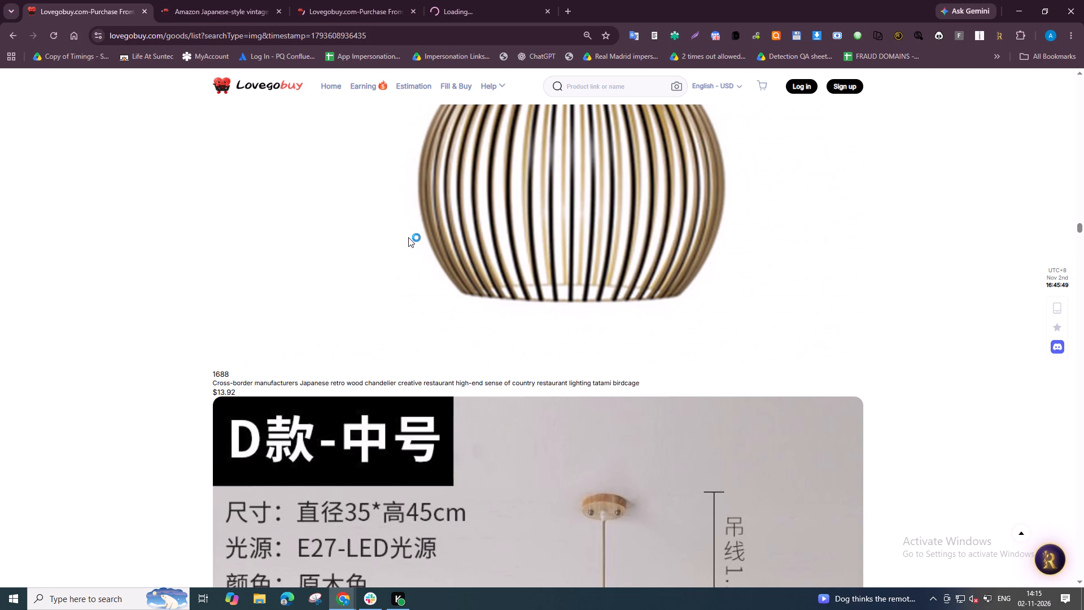
Check the Amazon Japanese-style vintage wooden birdcage pendant light listing and close it.
click(199, 0)
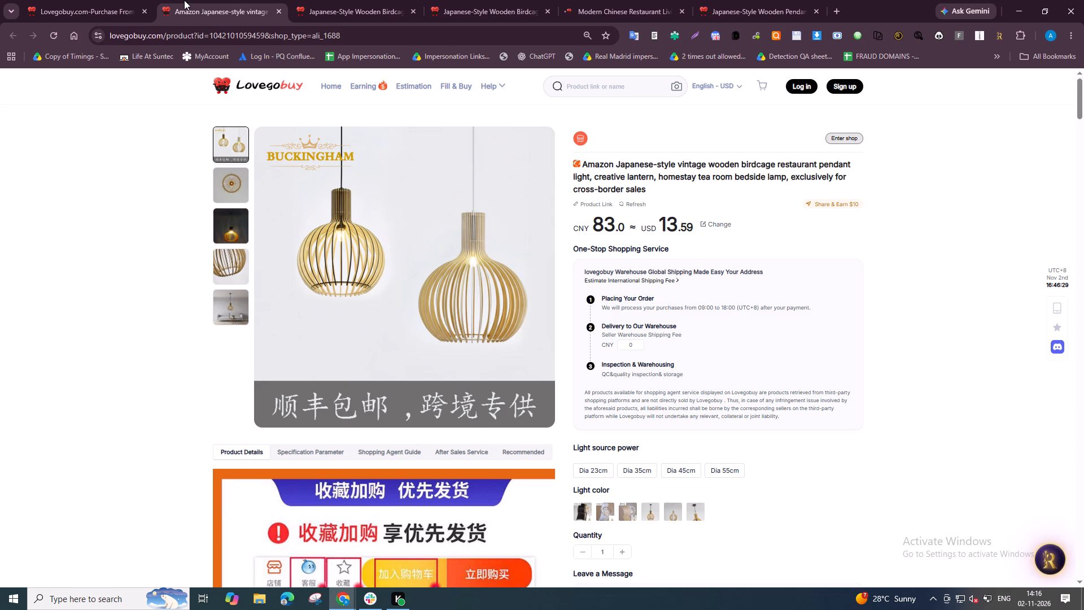
key(ctrl+w)
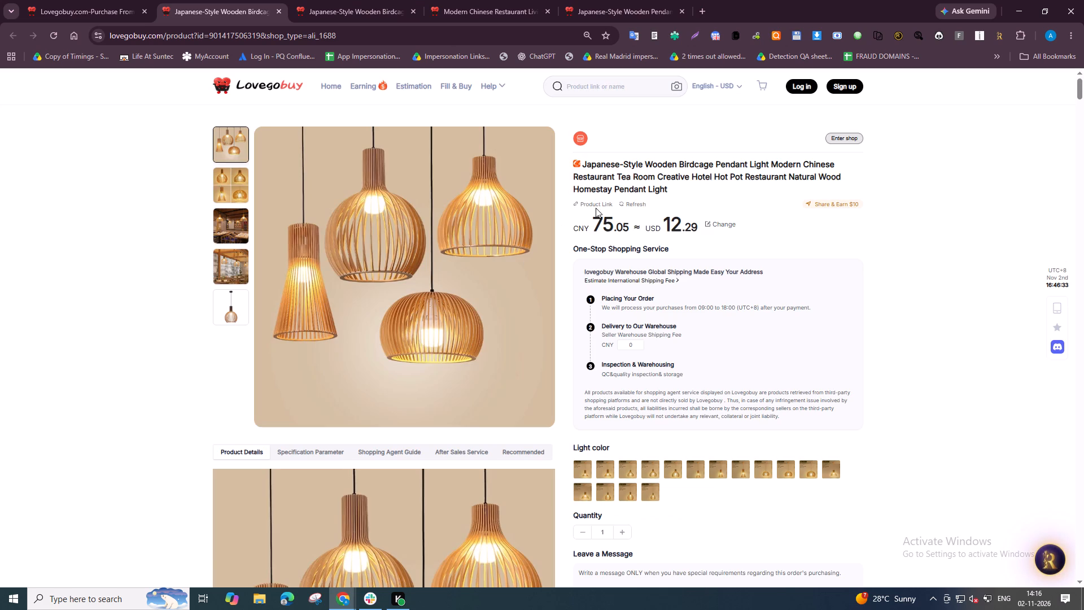
Save the Modern Chinese Restaurant Tea Room birdcage pendant light's 1688 product link as an Octo, Copyright ornamental incident in Red Points, and close the listing.
right_click(597, 204)
click(645, 326)
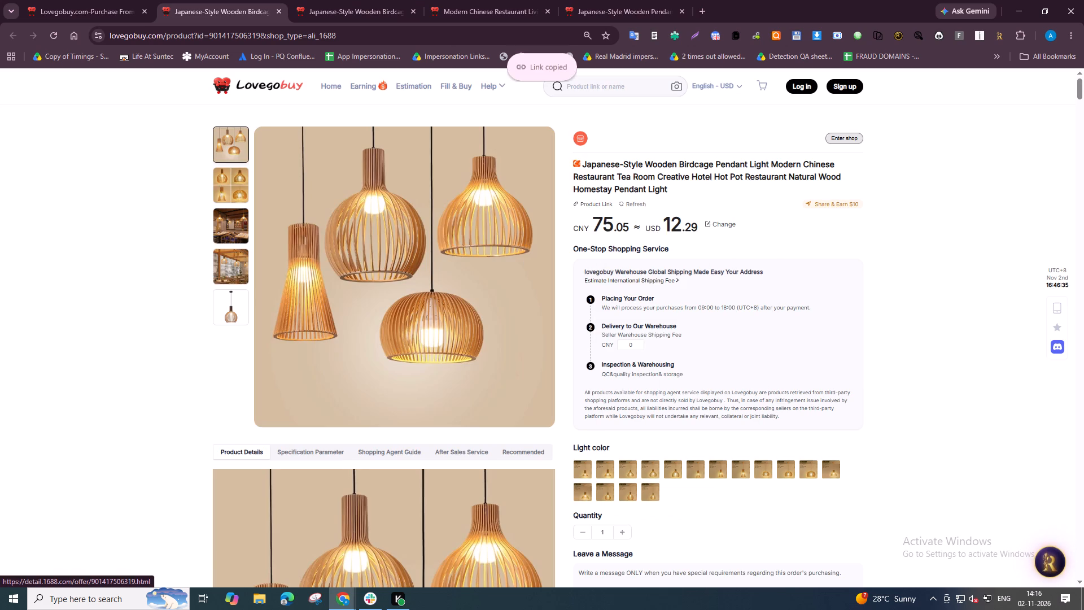
key(alt+Tab)
double_click(280, 325)
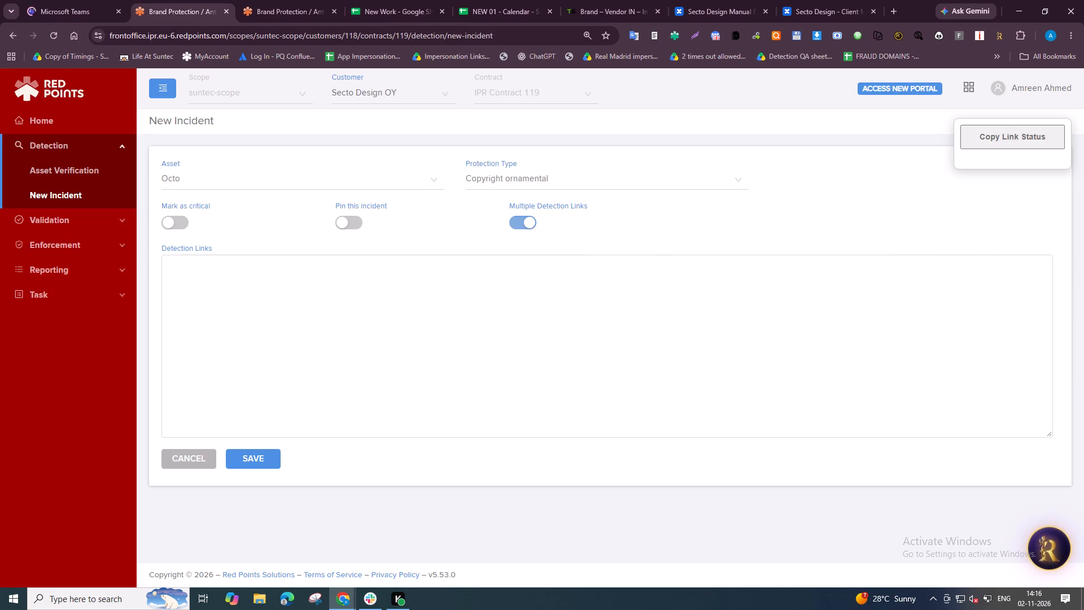
key(ctrl+v)
click(279, 463)
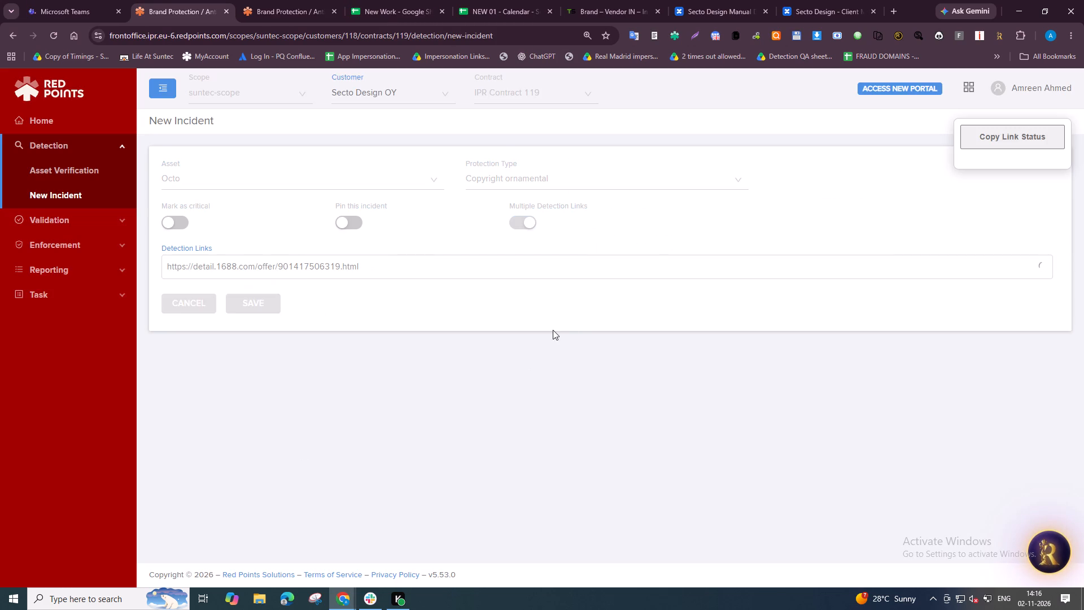
key(alt+Tab)
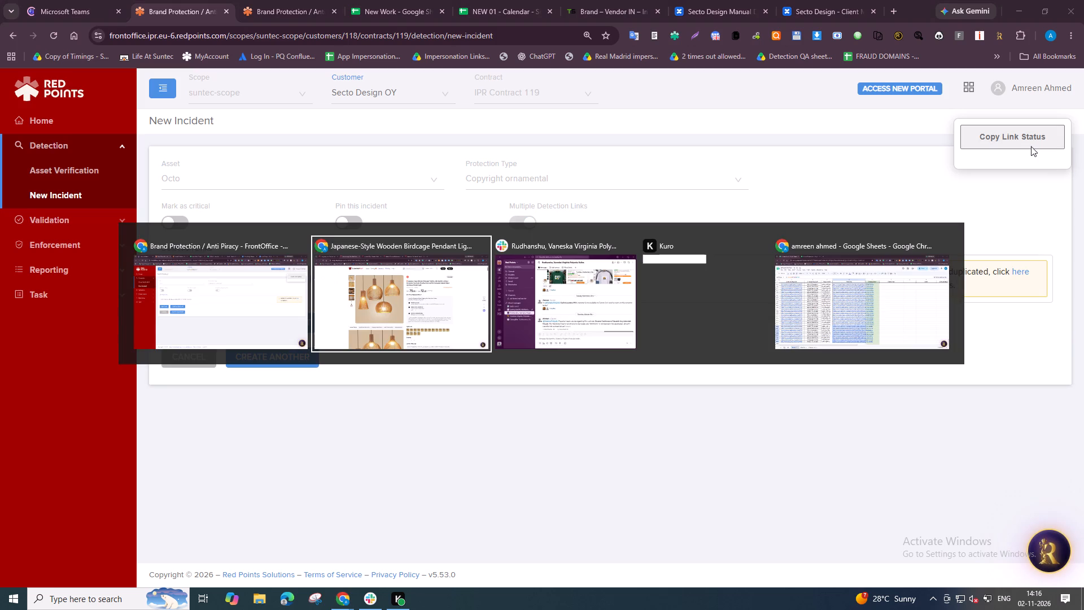
key(ctrl+w)
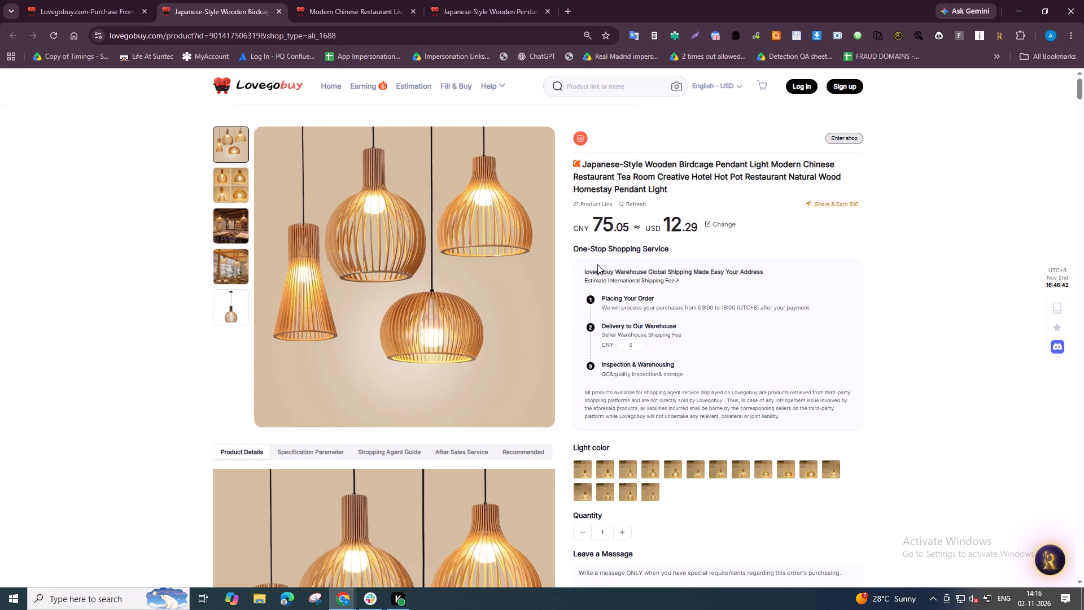
Submit the 1688 product link from the next open Japanese-Style Wooden Birdcage Pendant Light tab as an Octo incident in Red Points, and close that tab.
right_click(594, 204)
click(628, 325)
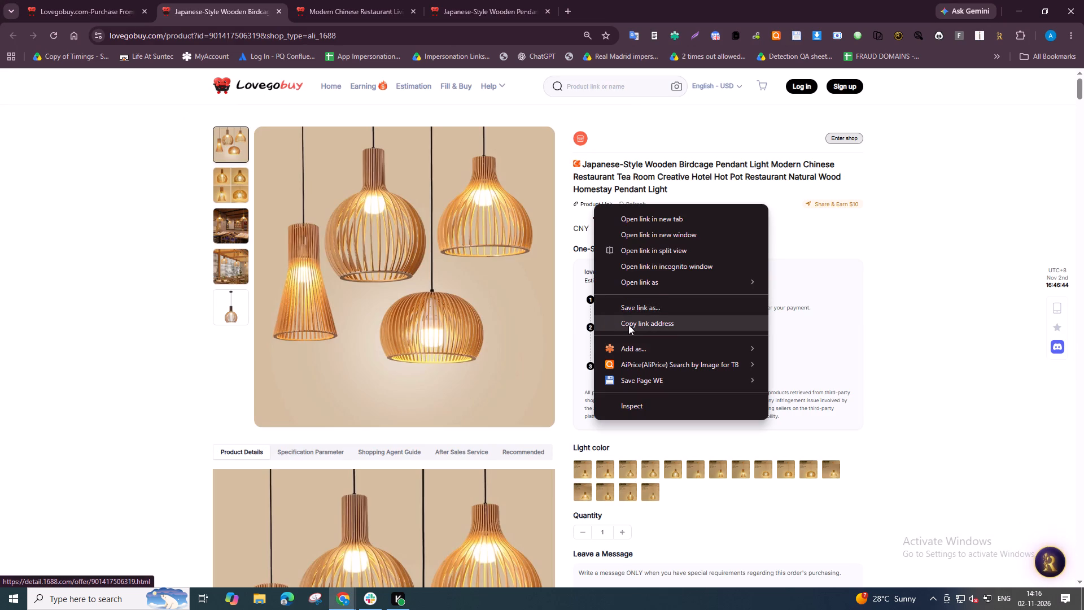
key(alt+Tab)
double_click(299, 328)
key(ctrl+v)
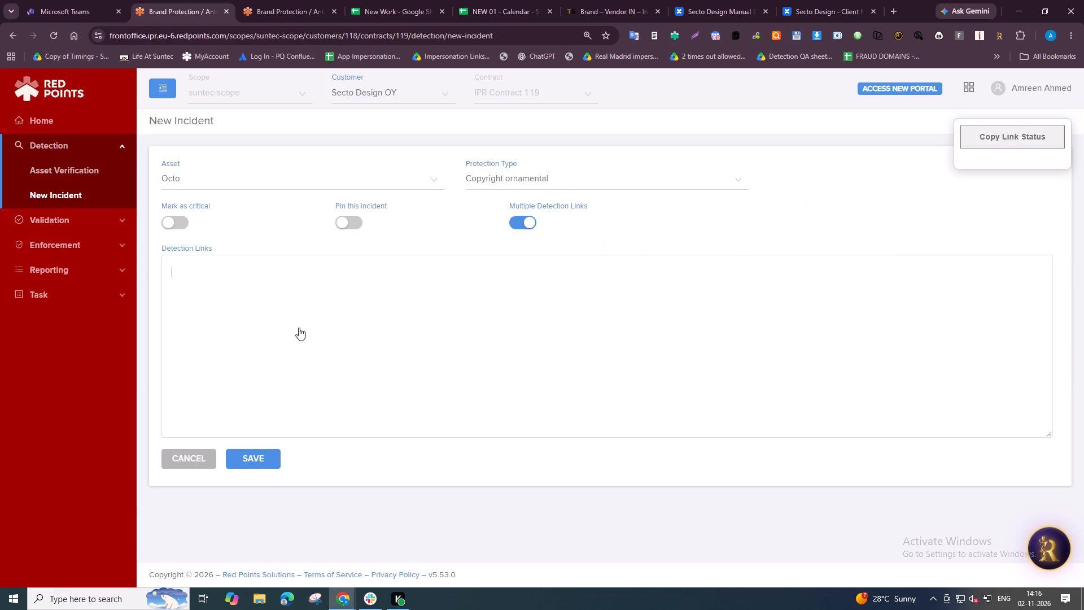
click(265, 461)
key(alt+Tab)
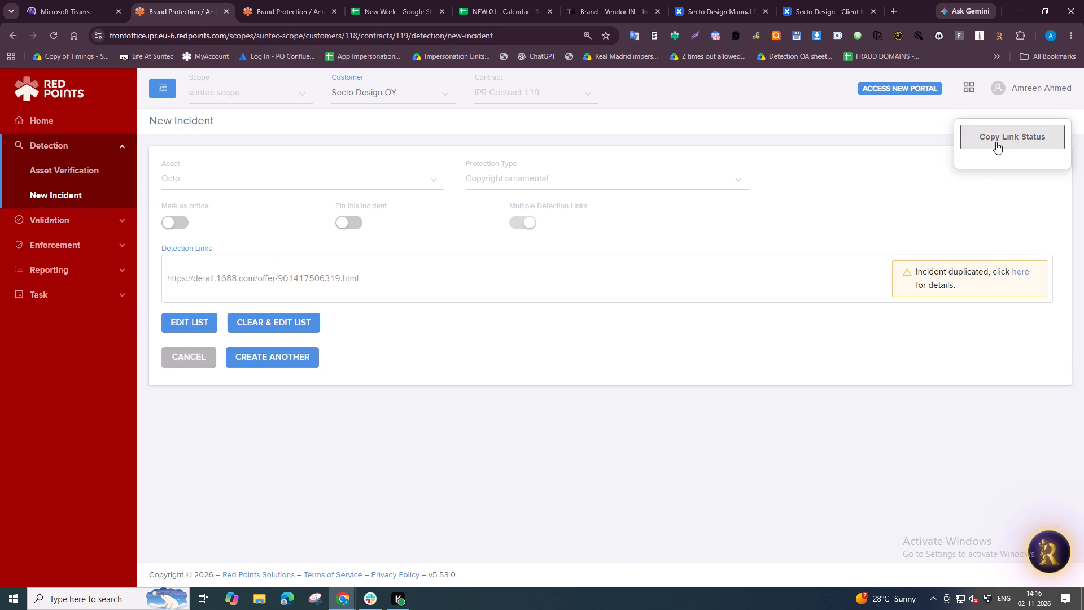
key(ctrl+w)
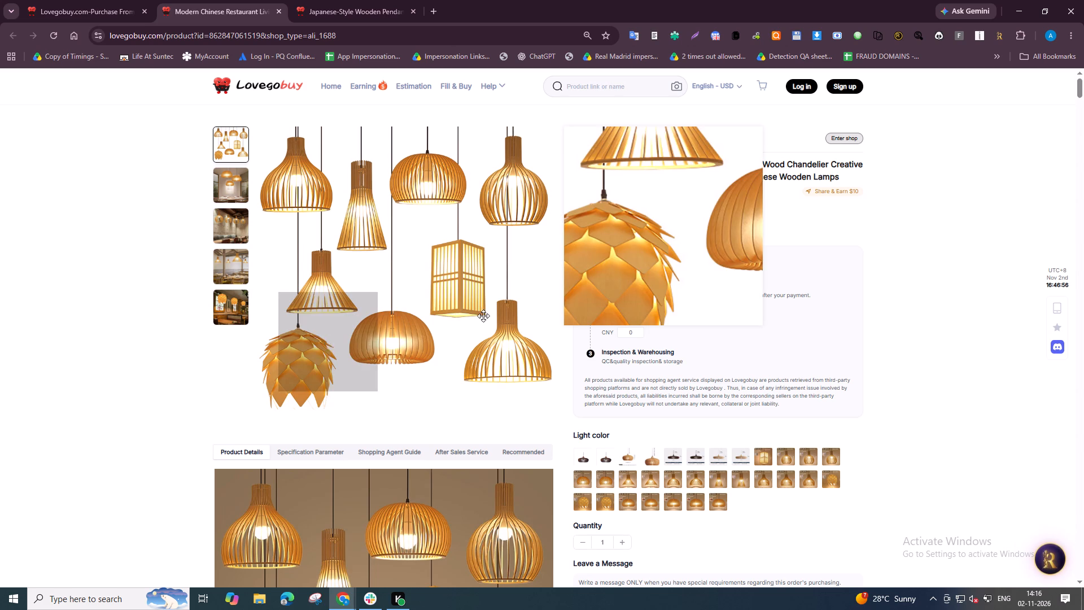
Submit the Modern Chinese Restaurant Living Room Solid Wood Chandelier's 1688 product link as an Octo incident in Red Points, and close the listing.
click(224, 233)
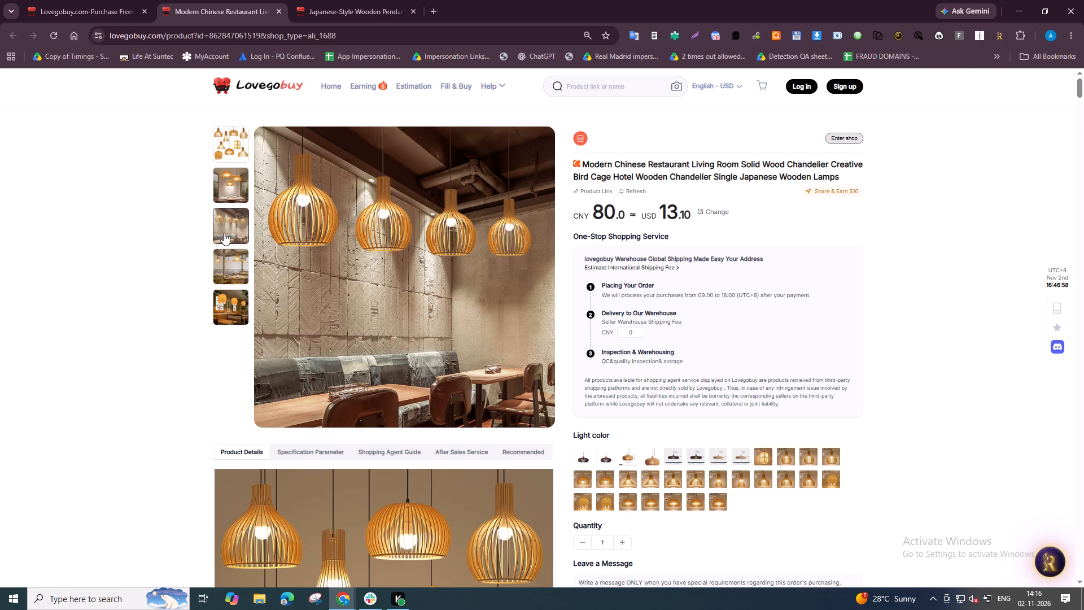
right_click(592, 192)
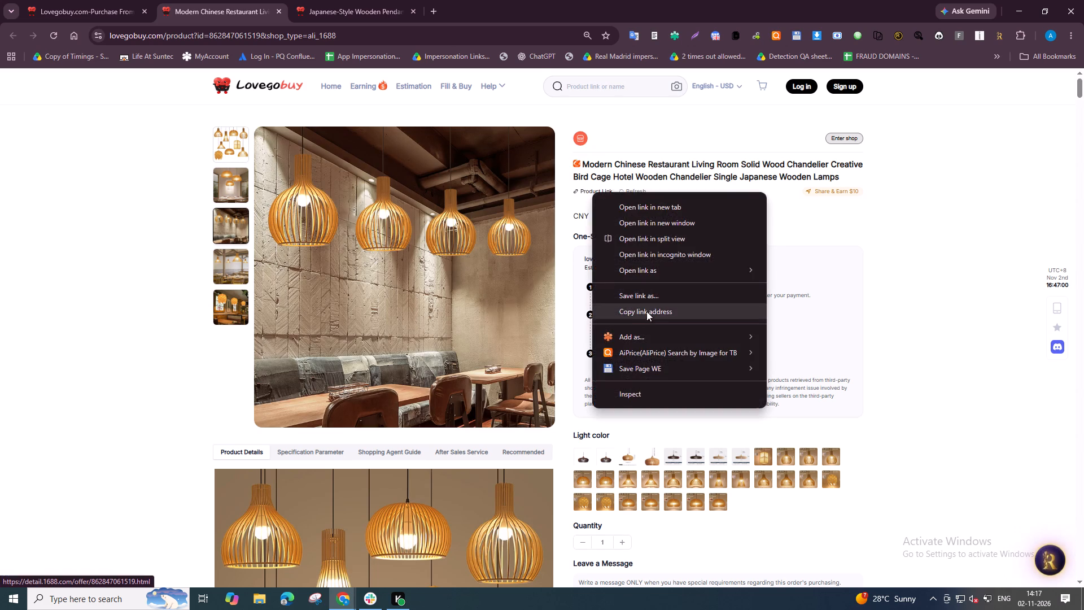
click(646, 311)
key(alt+Tab)
click(300, 328)
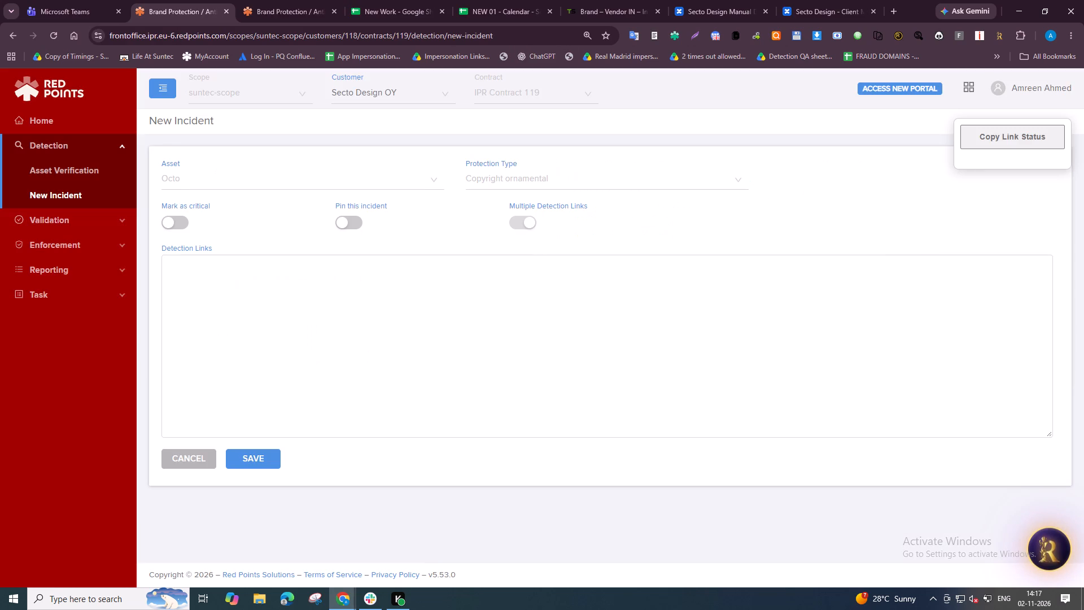
click(304, 323)
key(ctrl+v)
click(257, 458)
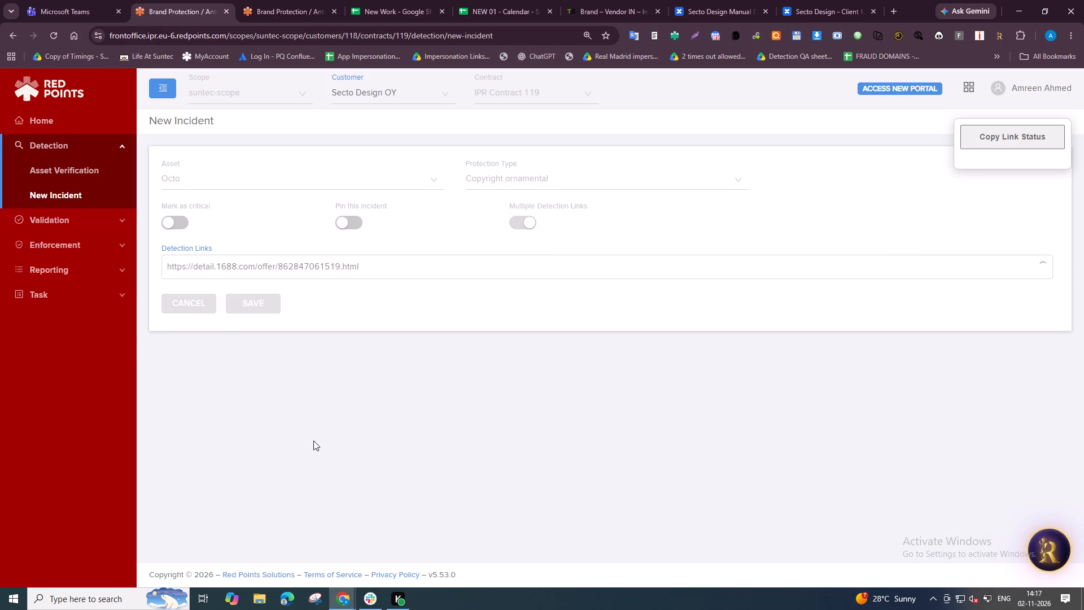
key(Tab)
key(alt+Tab)
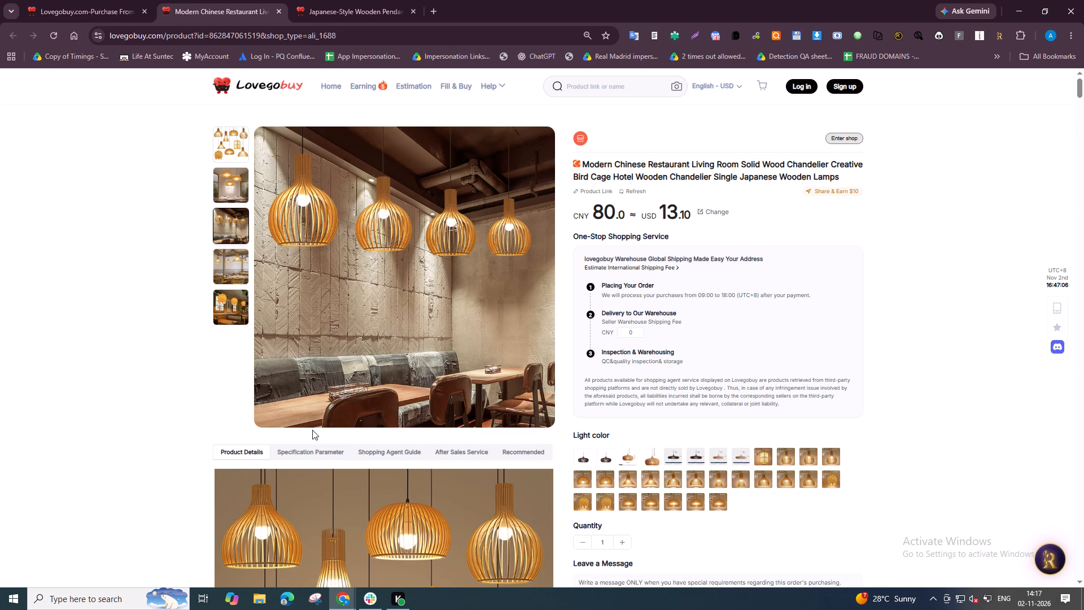
key(ctrl+w)
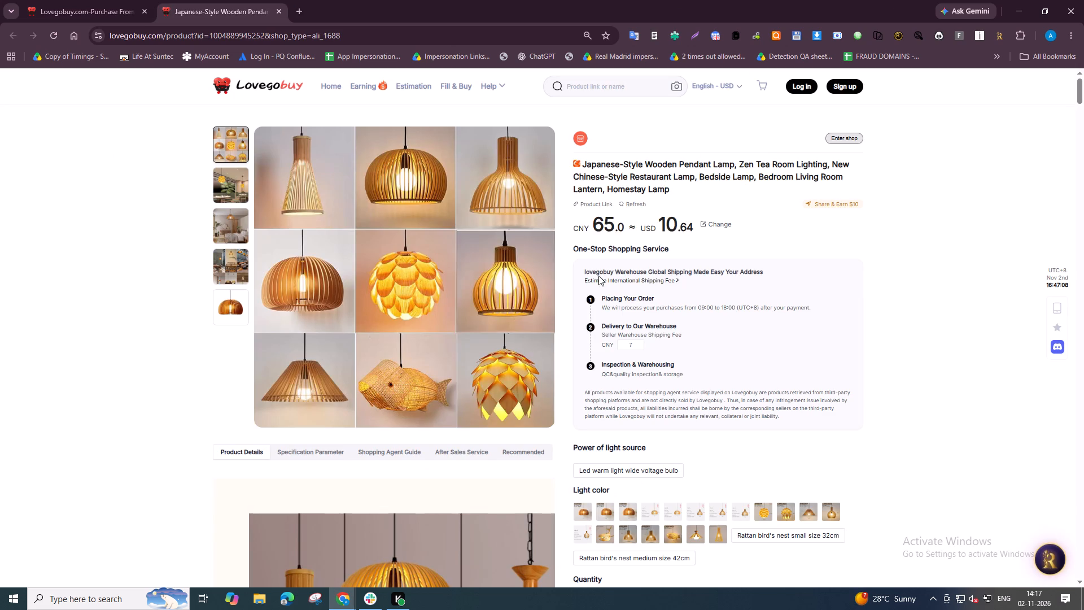
Check the Japanese-Style Wooden Pendant Lamp listing and close it without reporting it.
key(ctrl+w)
Open four more birdcage-style wooden lamp listings from Lovegobuy's 1688 results in separate tabs, and bring up the first one.
scroll(453, 317, down, 20)
scroll(453, 317, down, 2)
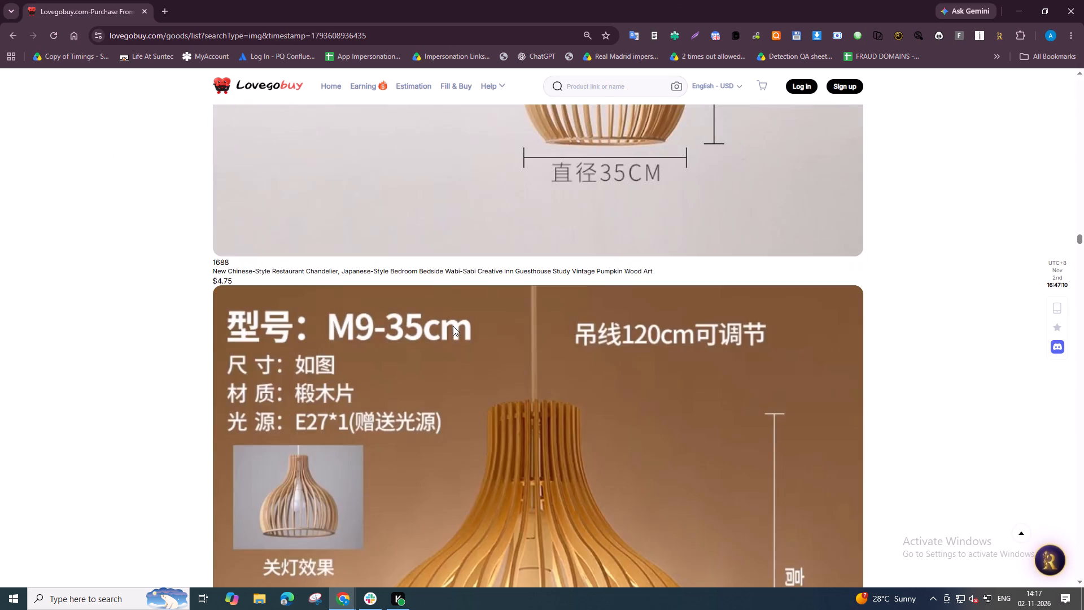
scroll(453, 326, down, 20)
scroll(453, 326, down, 1)
scroll(455, 340, up, 8)
ctrl+click(505, 260)
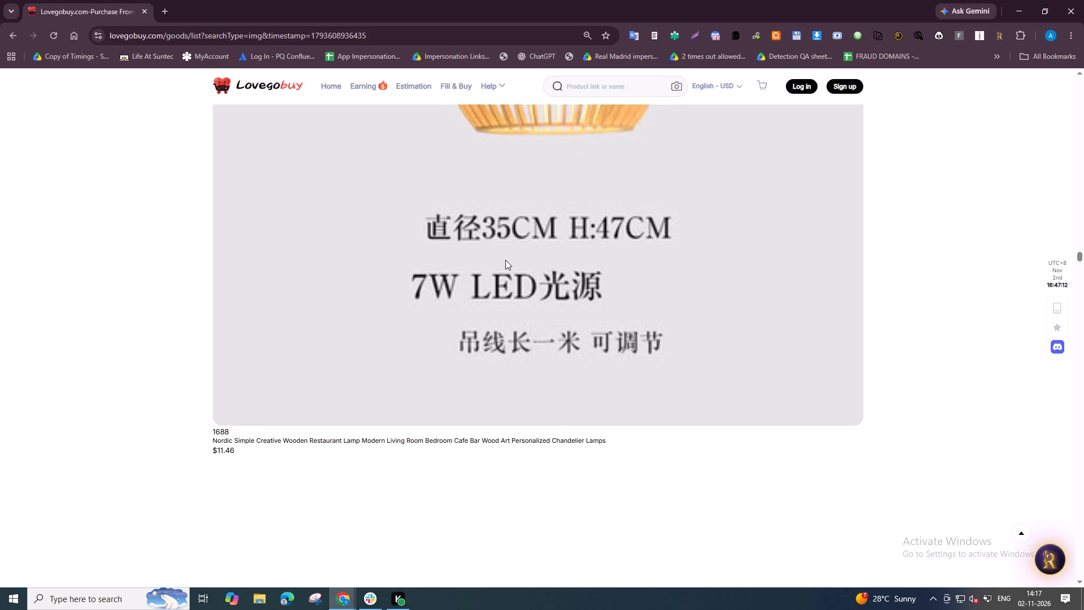
scroll(496, 320, down, 19)
scroll(492, 332, up, 7)
ctrl+click(523, 250)
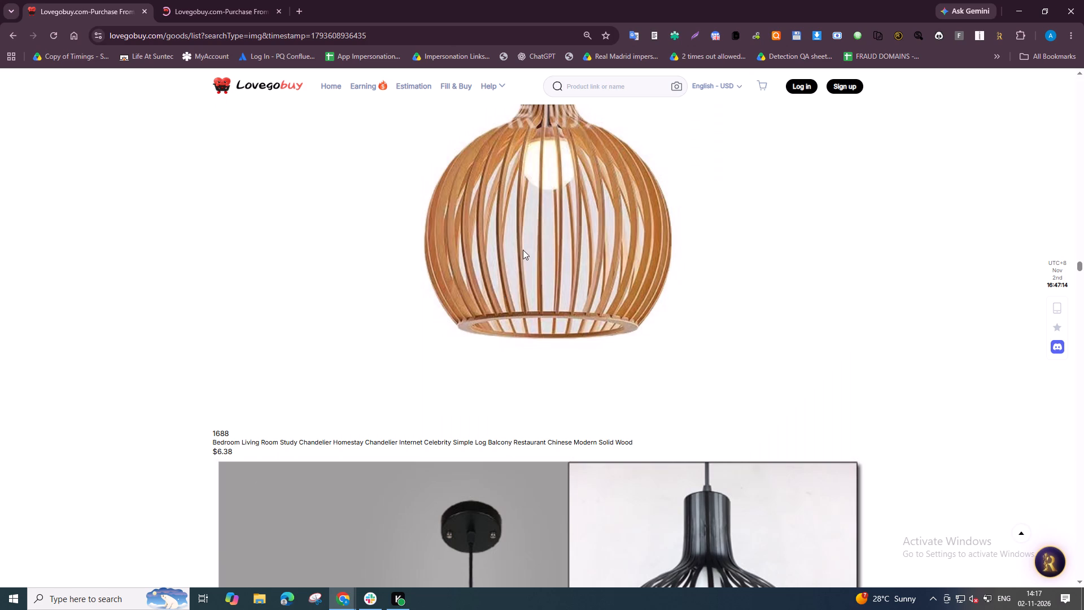
scroll(523, 278, down, 20)
scroll(523, 278, down, 19)
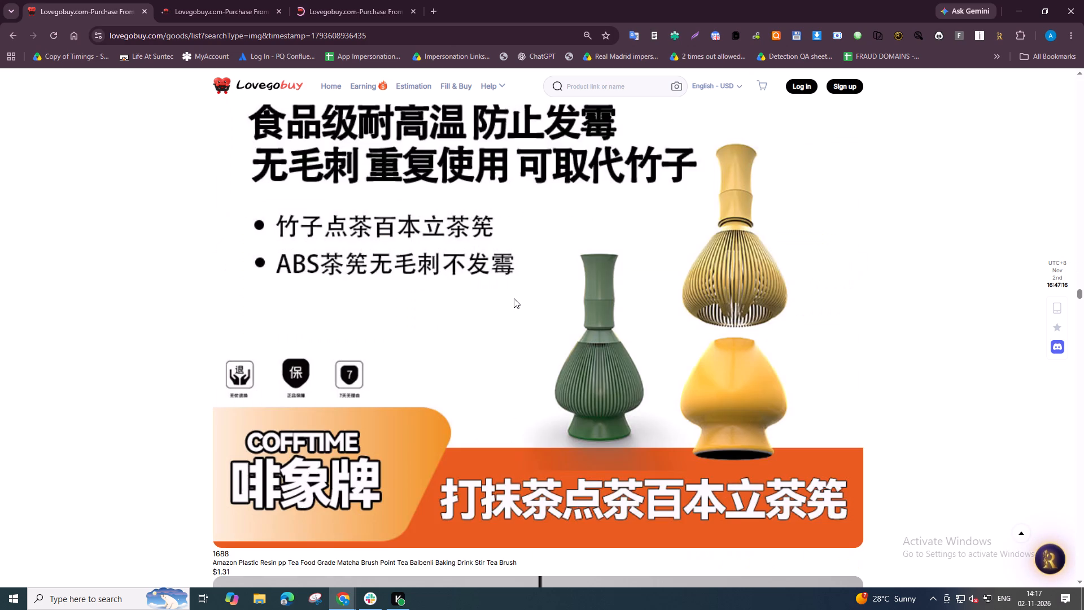
scroll(514, 298, down, 10)
scroll(514, 298, up, 3)
ctrl+click(515, 295)
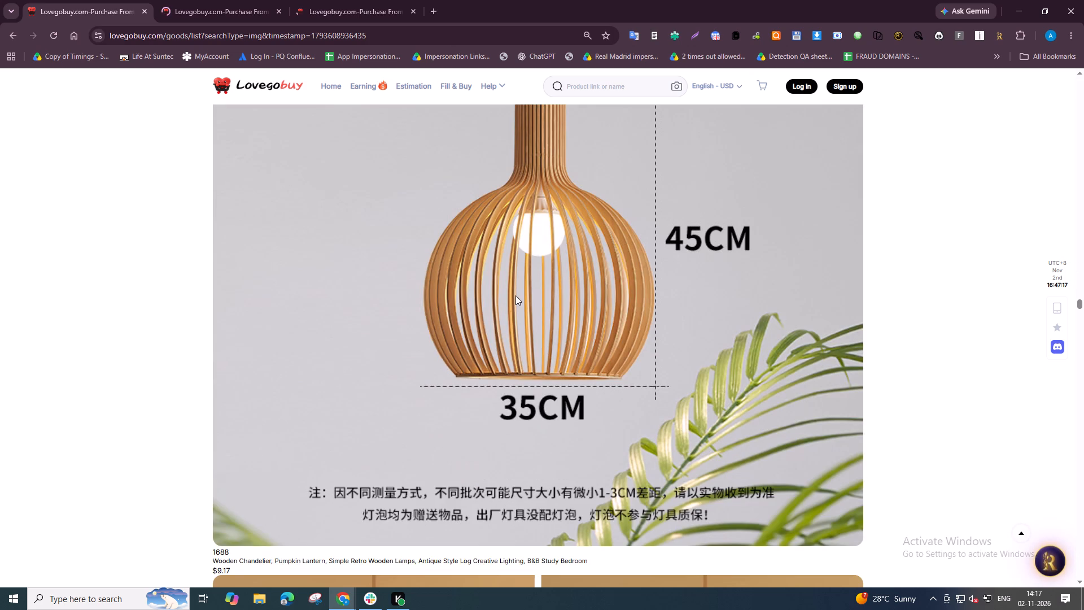
scroll(515, 295, down, 12)
ctrl+click(514, 296)
click(319, 19)
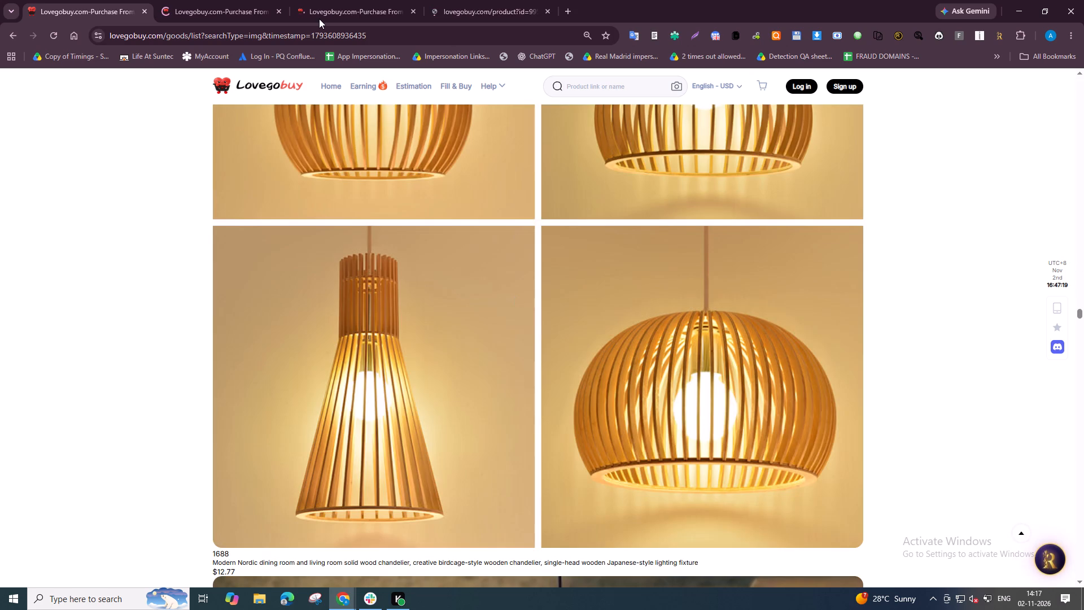
click(262, 9)
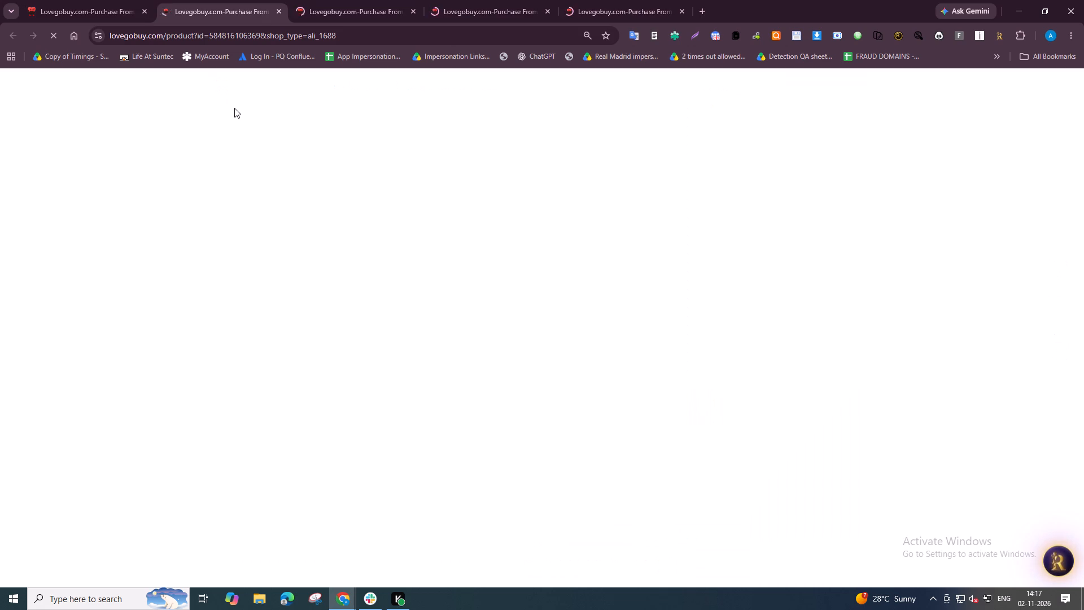
Check the November site rows for Secto Design OY in the Tuinet Brand tracker, and return to the listing.
key(alt+Tab)
click(626, 0)
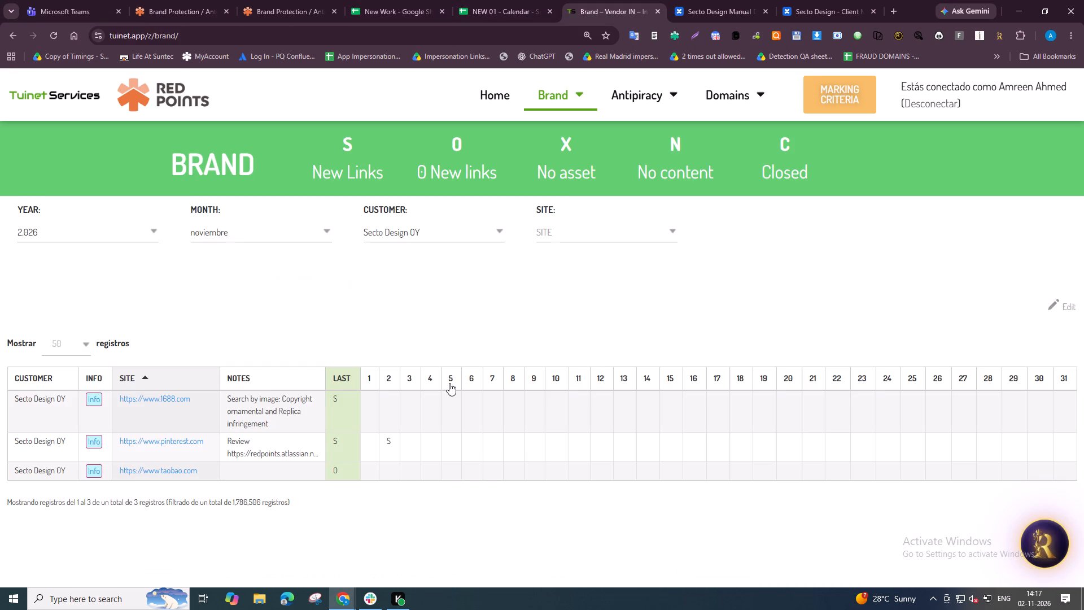
key(alt+Tab)
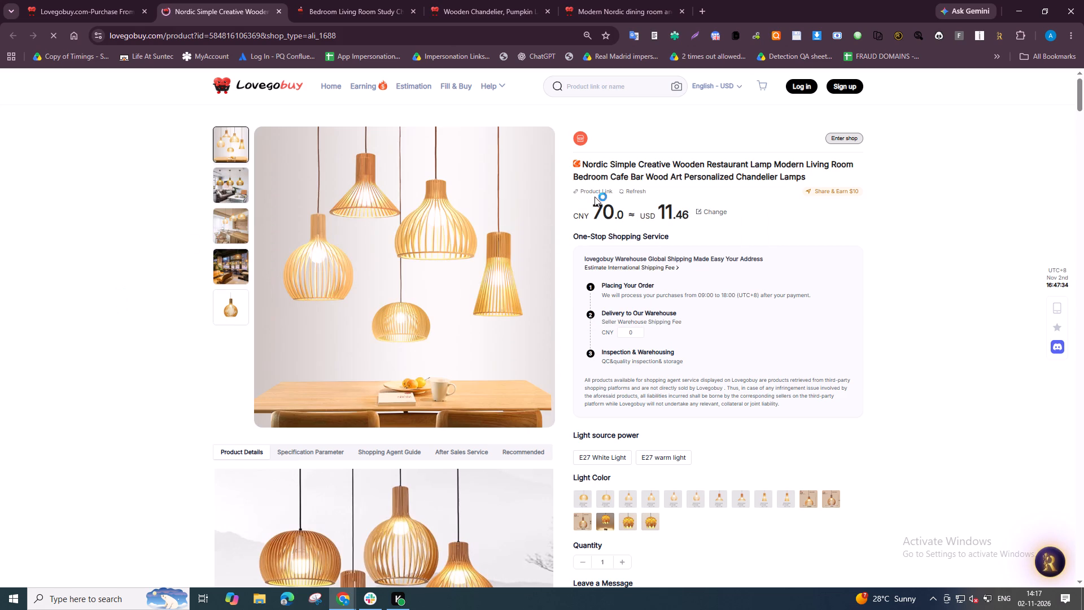
Submit the Nordic Simple Creative Wooden Restaurant Lamp's 1688 product link as an Octo, Copyright ornamental incident in Red Points, and close the listing.
right_click(593, 192)
click(619, 312)
key(alt+Tab)
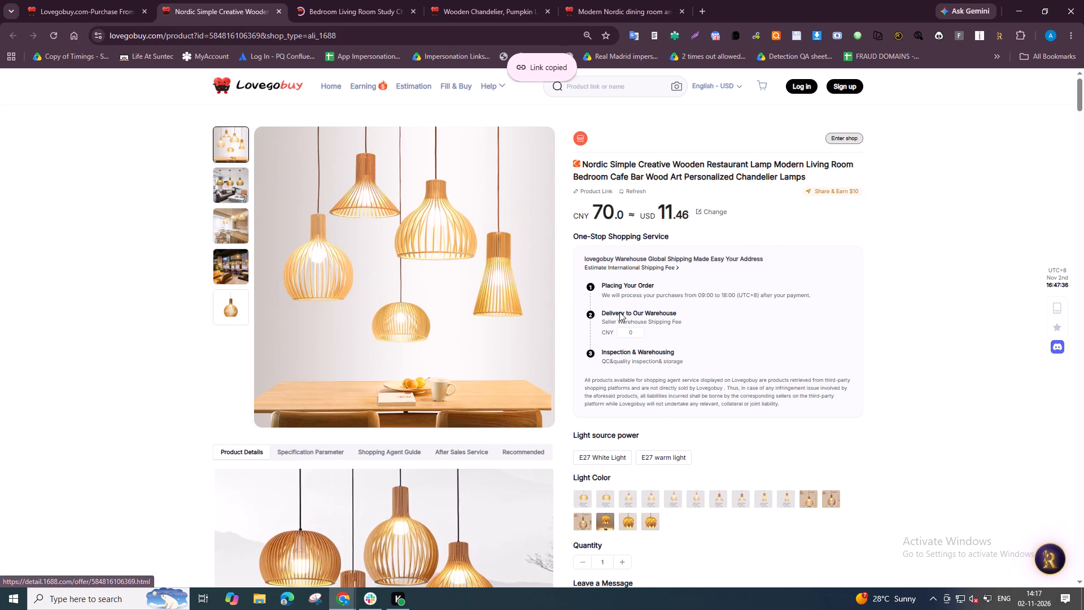
click(166, 0)
click(257, 312)
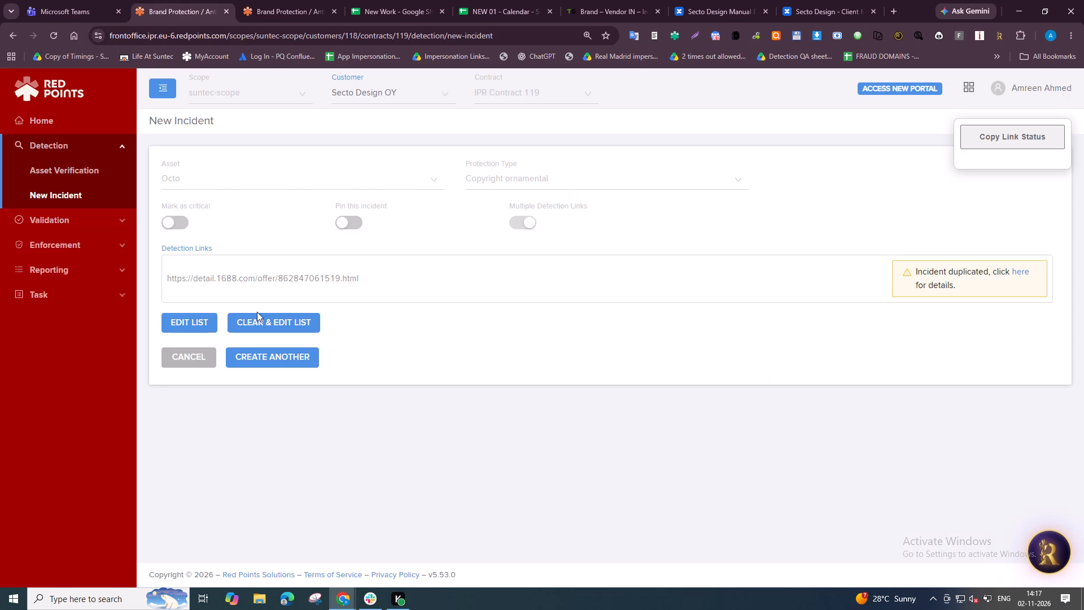
double_click(259, 321)
key(ctrl+v)
click(267, 458)
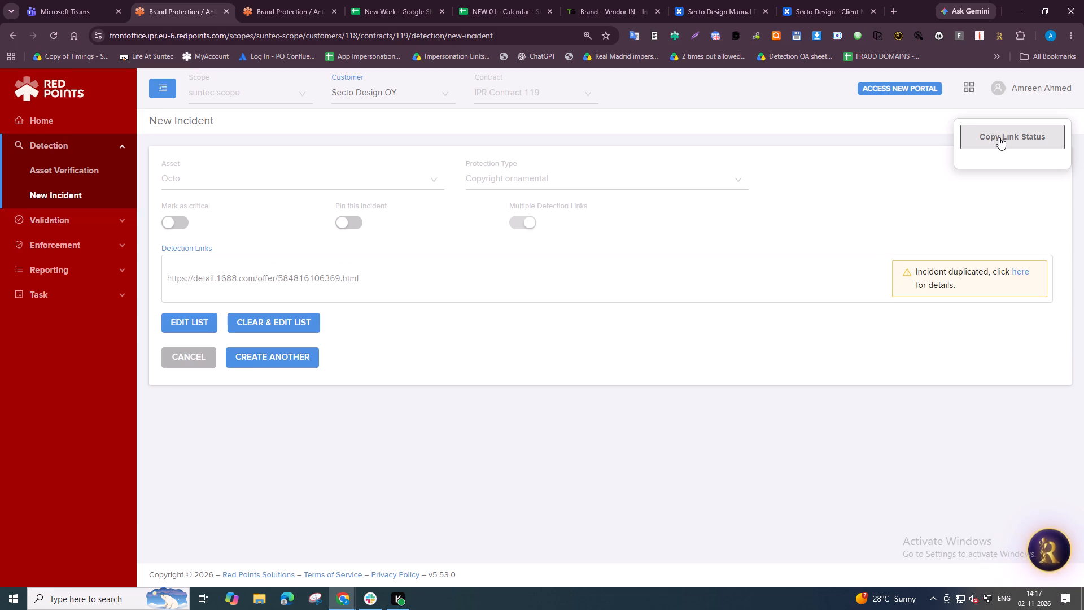
key(super+Tab)
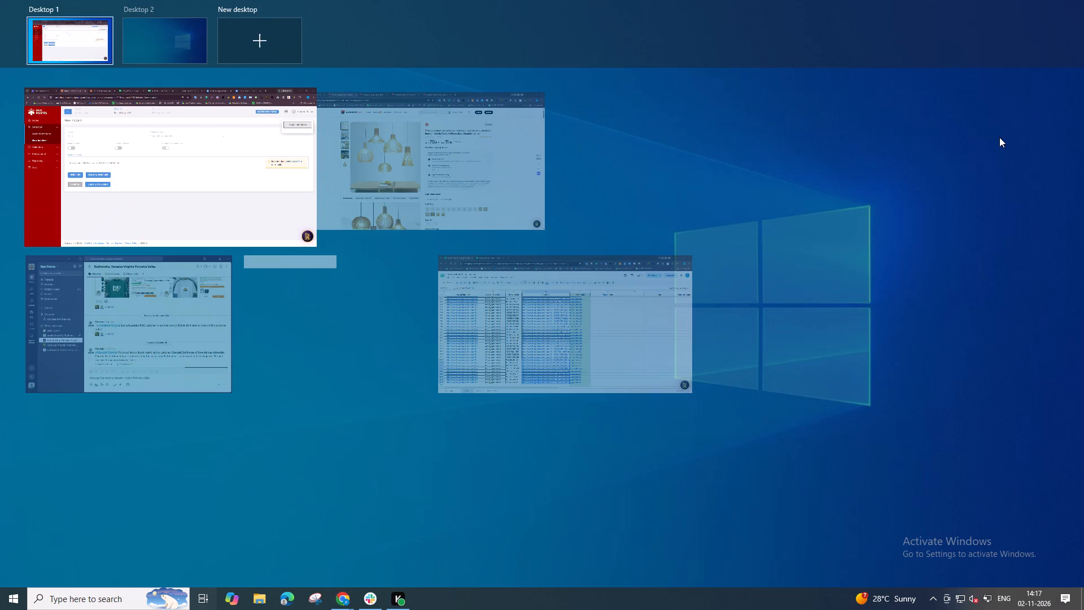
click(467, 177)
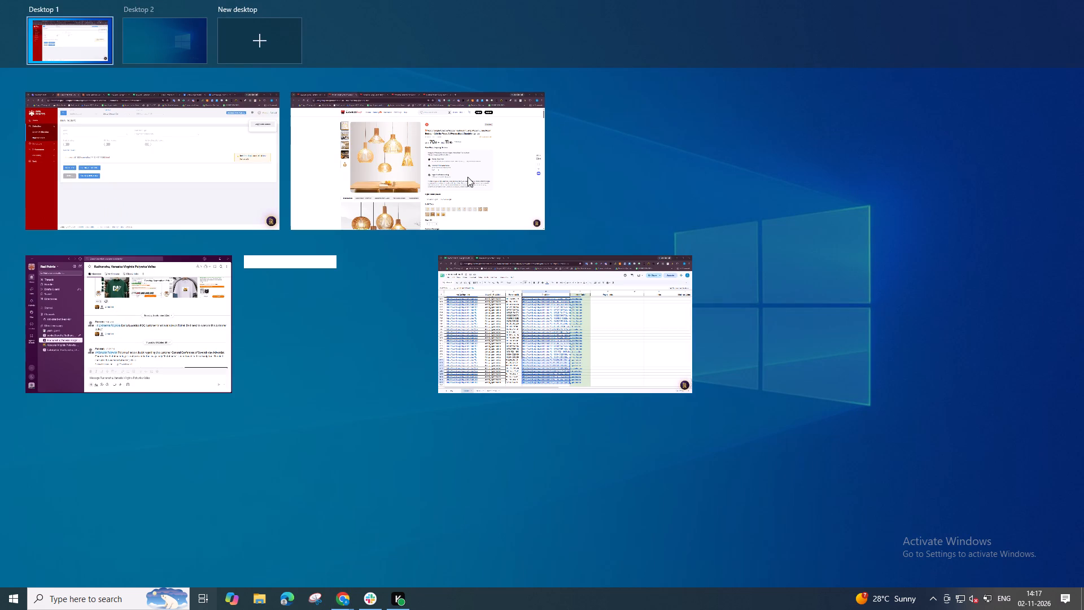
click(417, 203)
click(530, 213)
key(alt+Tab)
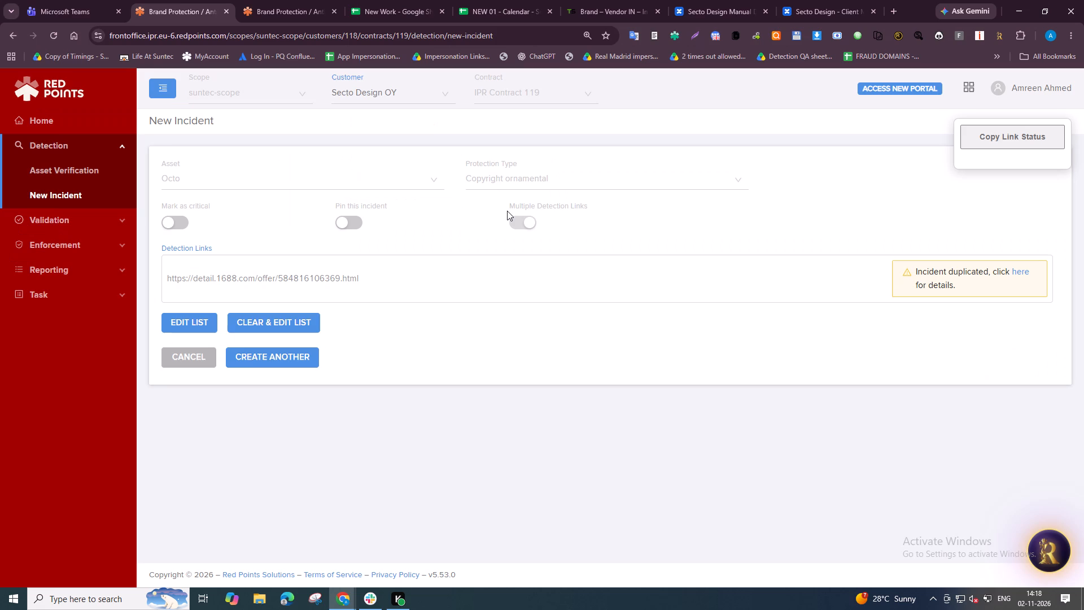
key(alt+Tab)
key(ctrl+w)
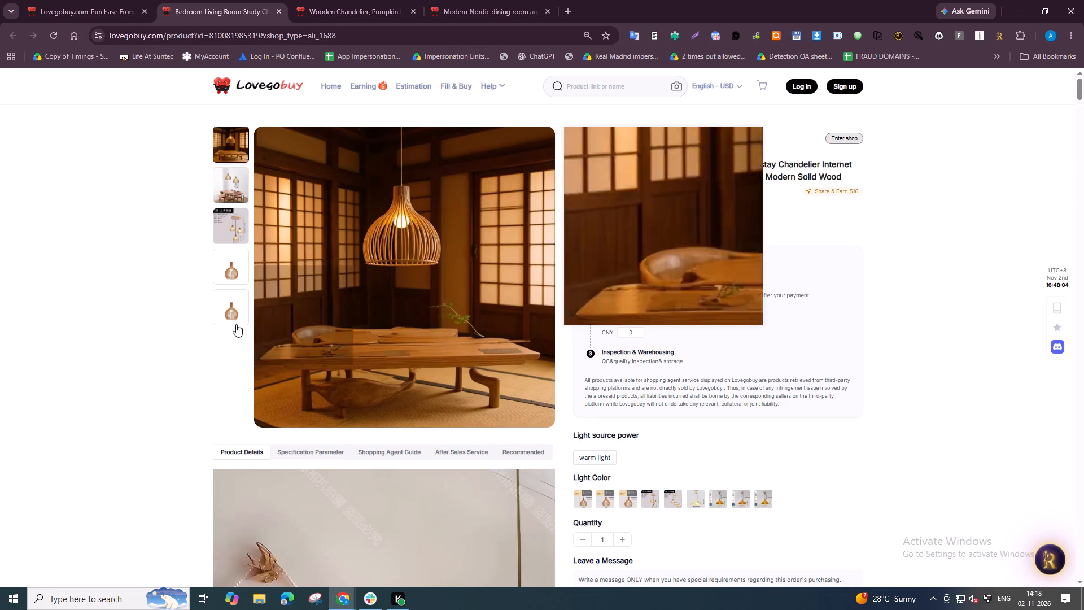
Submit the Bedroom Living Room Study Chandelier's 1688 product link as an Octo incident in Red Points, and close the listing.
click(243, 315)
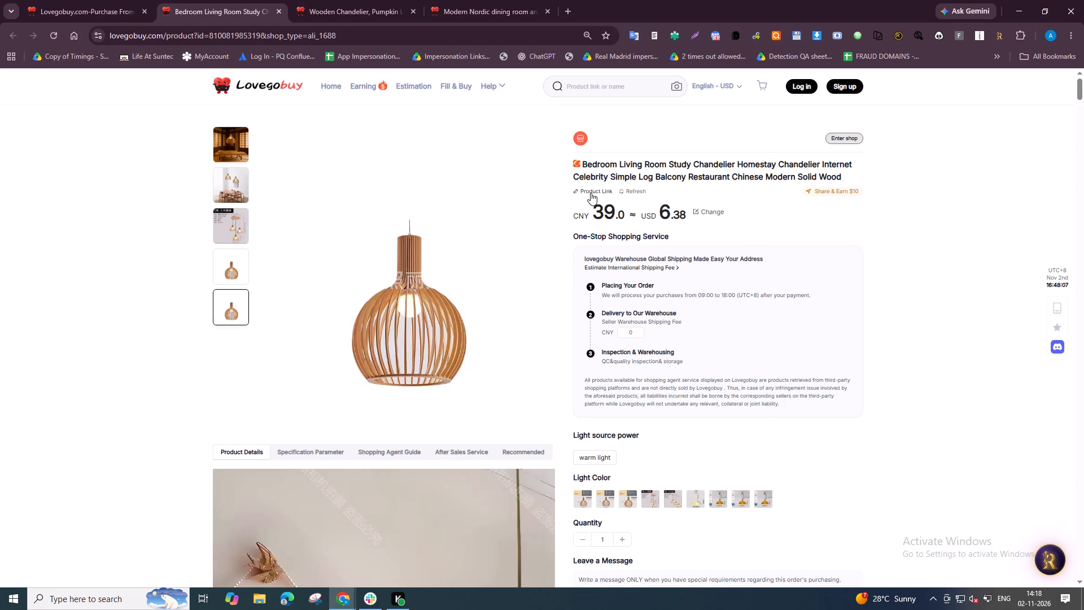
right_click(591, 191)
click(631, 304)
key(alt+Tab)
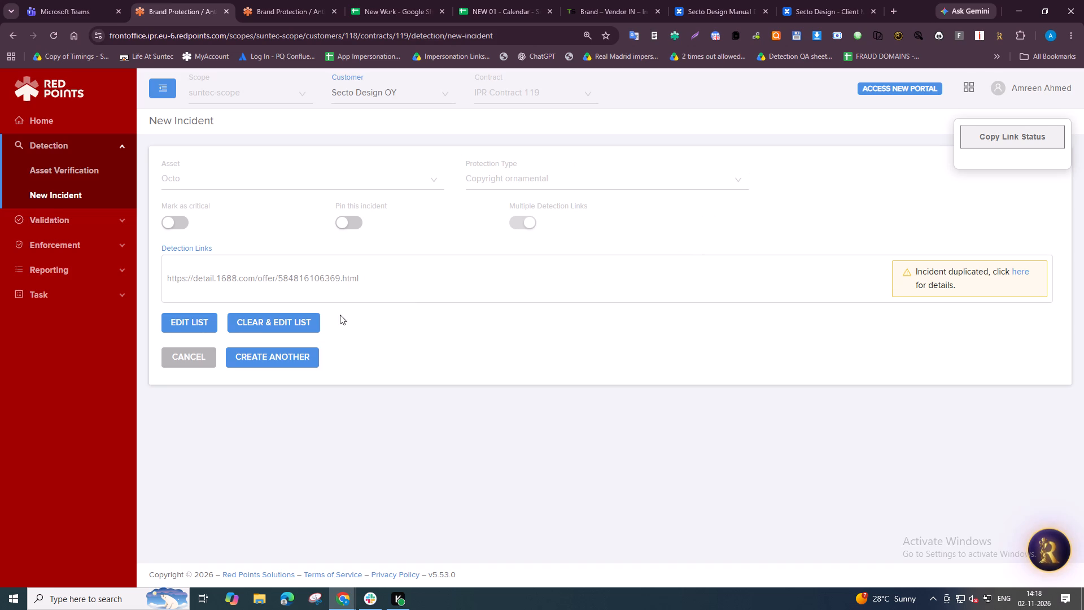
double_click(316, 313)
key(ctrl+v)
click(273, 462)
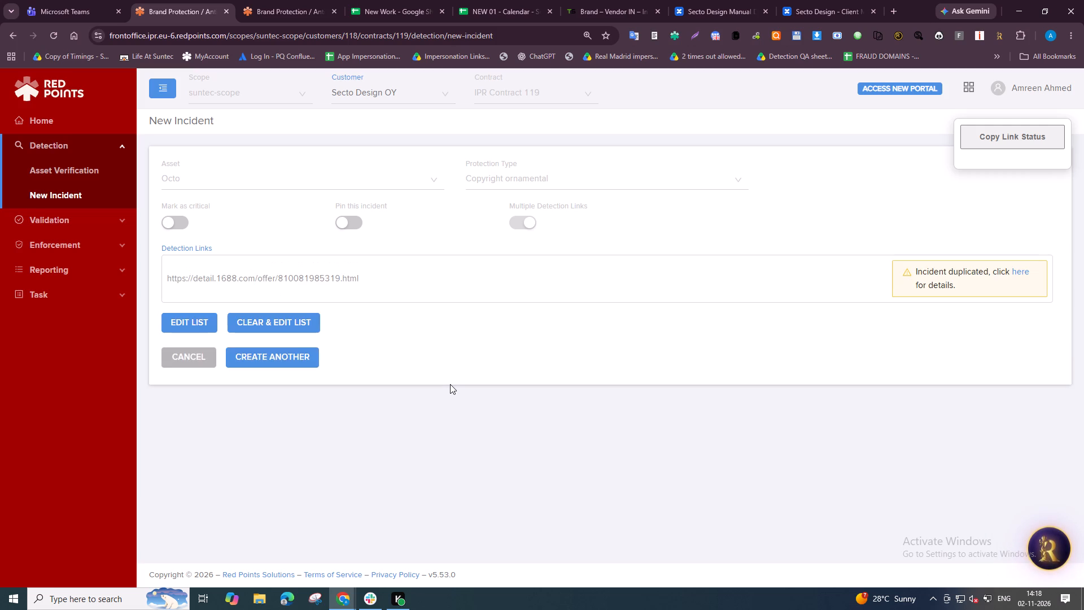
key(alt+Tab)
key(ctrl+w)
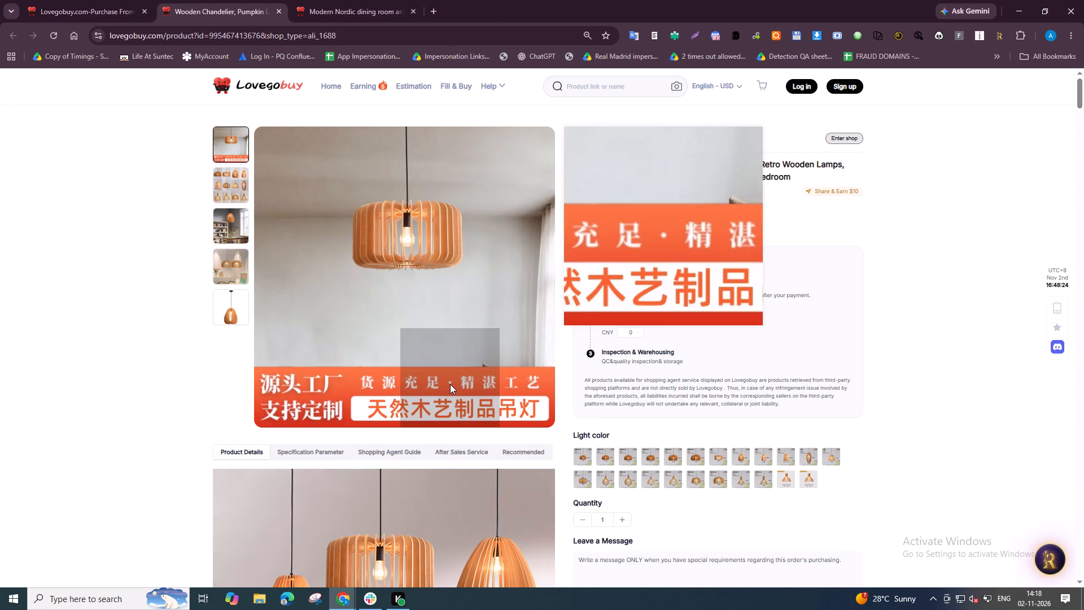
Check the Wooden Chandelier Pumpkin Lantern listing and close it without reporting it.
key(ctrl+w)
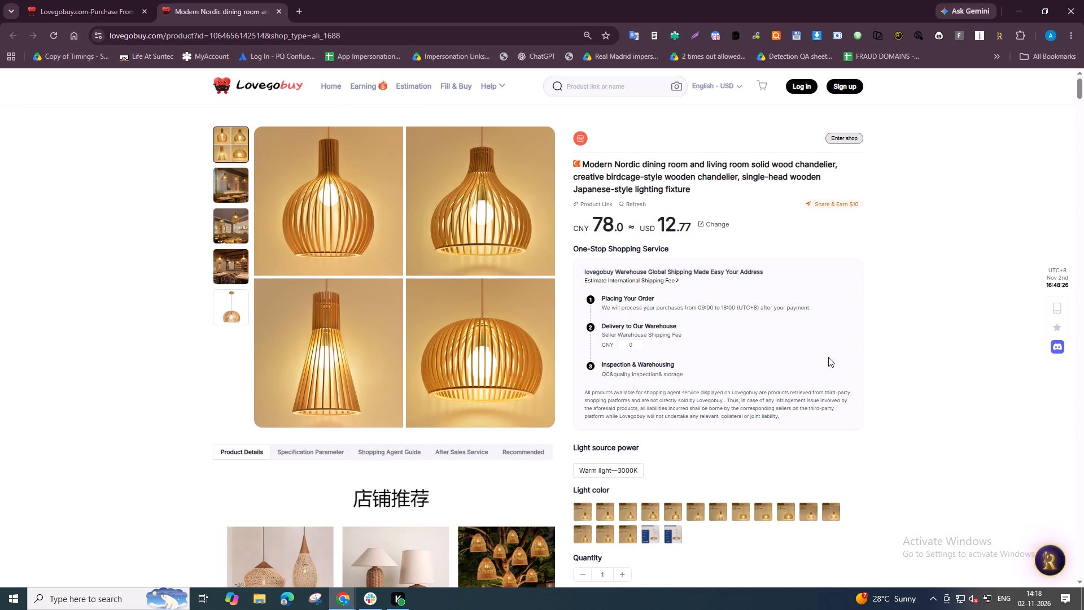
Submit the Modern Nordic dining room solid wood chandelier's 1688 product link as an Octo, Copyright ornamental incident in Red Points.
right_click(594, 206)
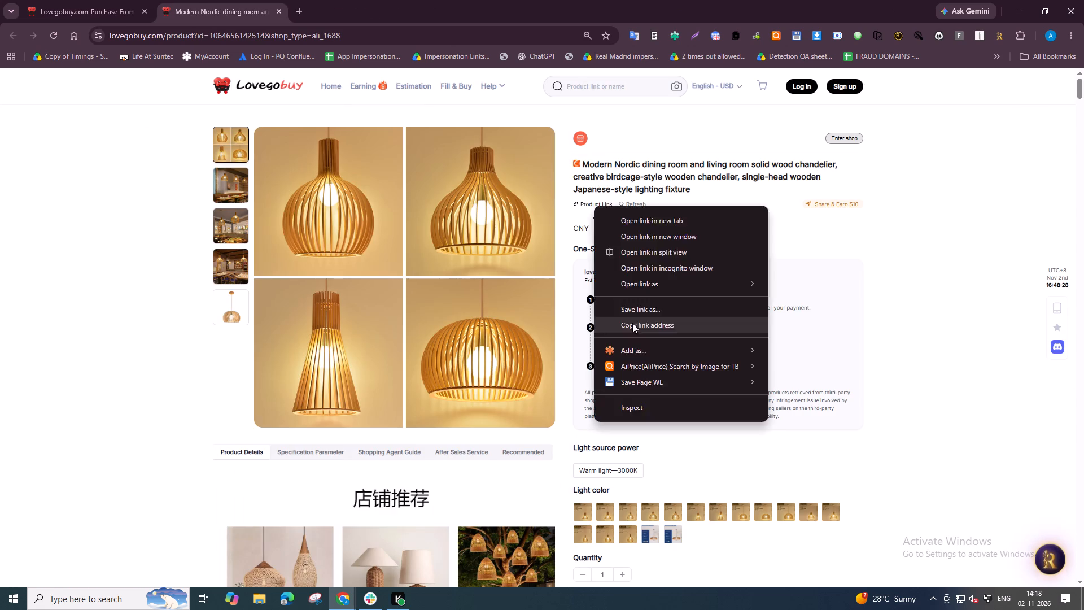
click(632, 323)
key(alt+Tab)
double_click(292, 332)
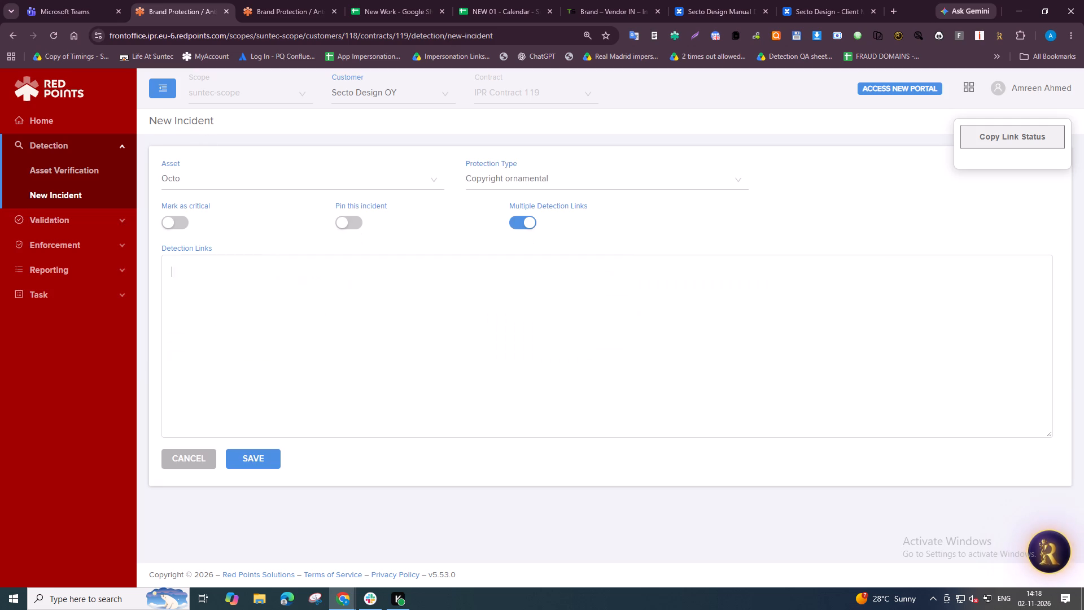
key(v)
key(ctrl+a)
key(ctrl+v)
click(260, 446)
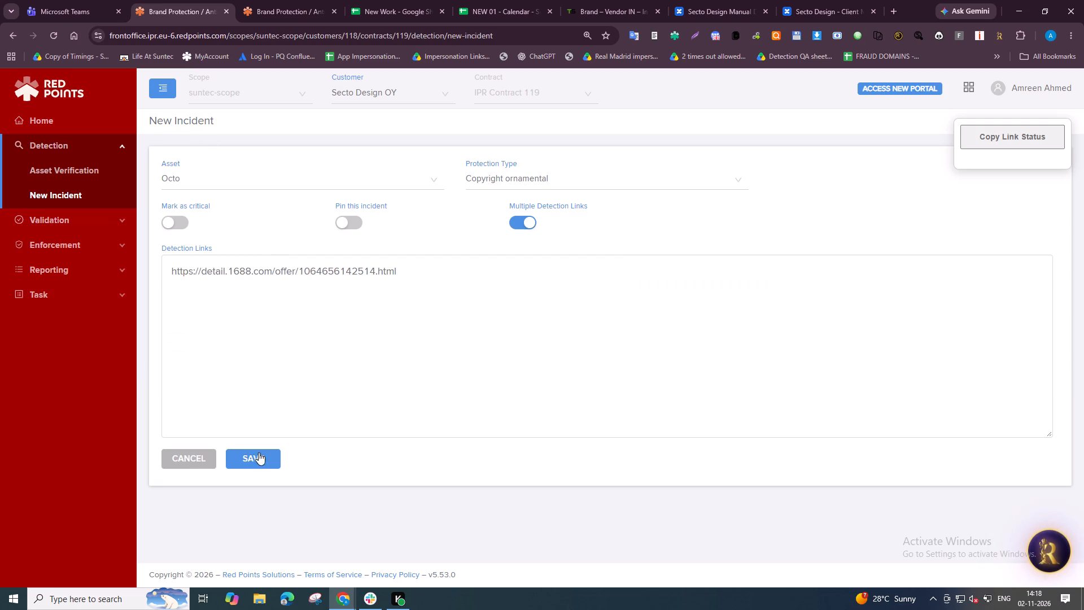
click(259, 454)
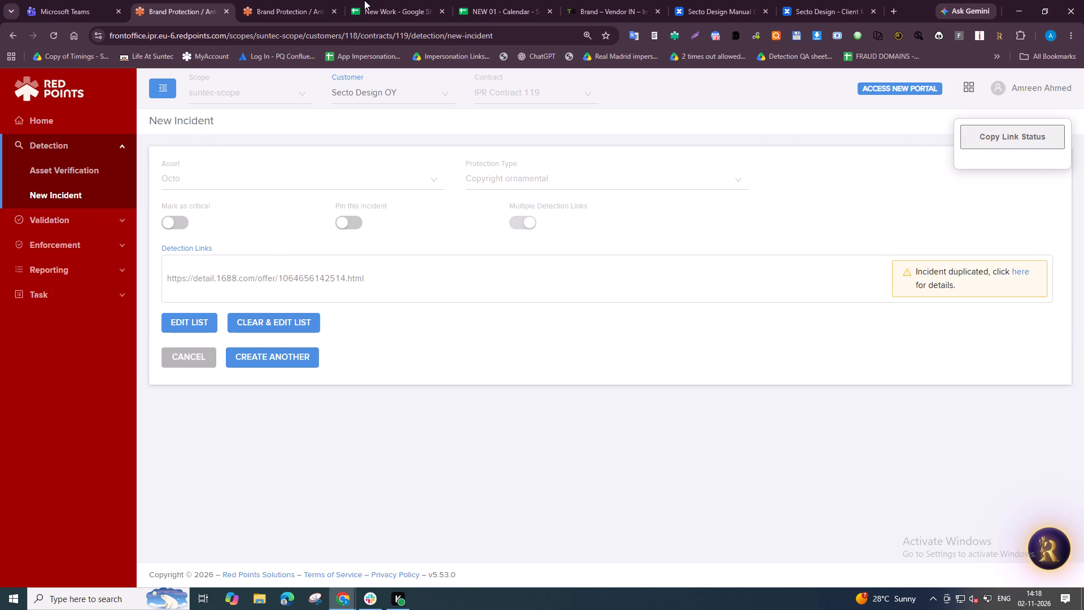
Mark the 1688.com row for Secto Design OY as 0 on November 2 in the Tuinet Brand tracker.
click(334, 0)
click(666, 0)
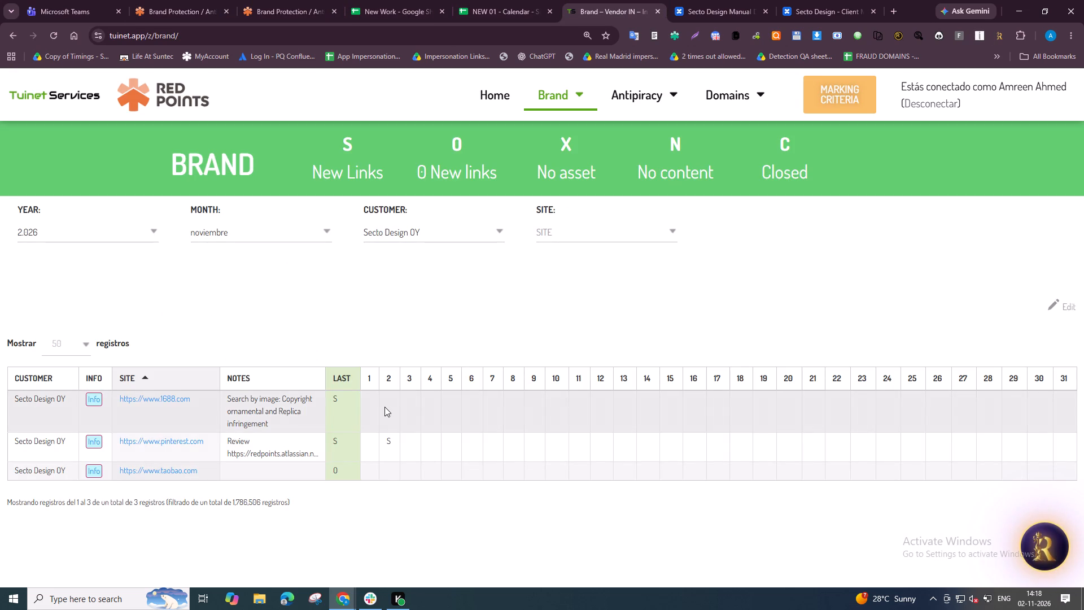
double_click(390, 404)
click(397, 469)
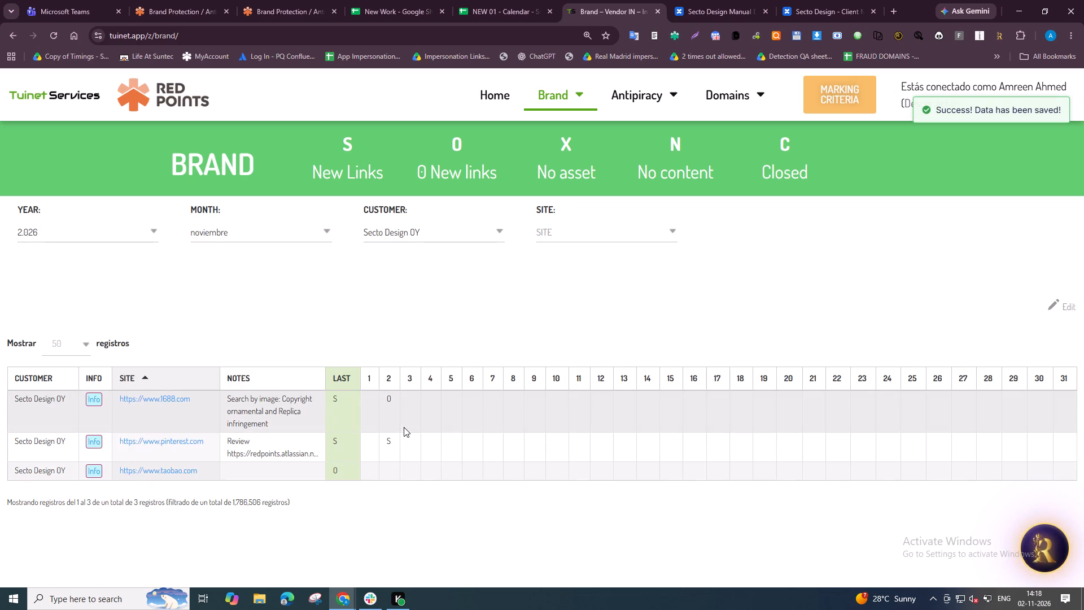
Mark the taobao.com row for Secto Design OY as S on November 2 in the Tuinet Brand tracker.
double_click(390, 472)
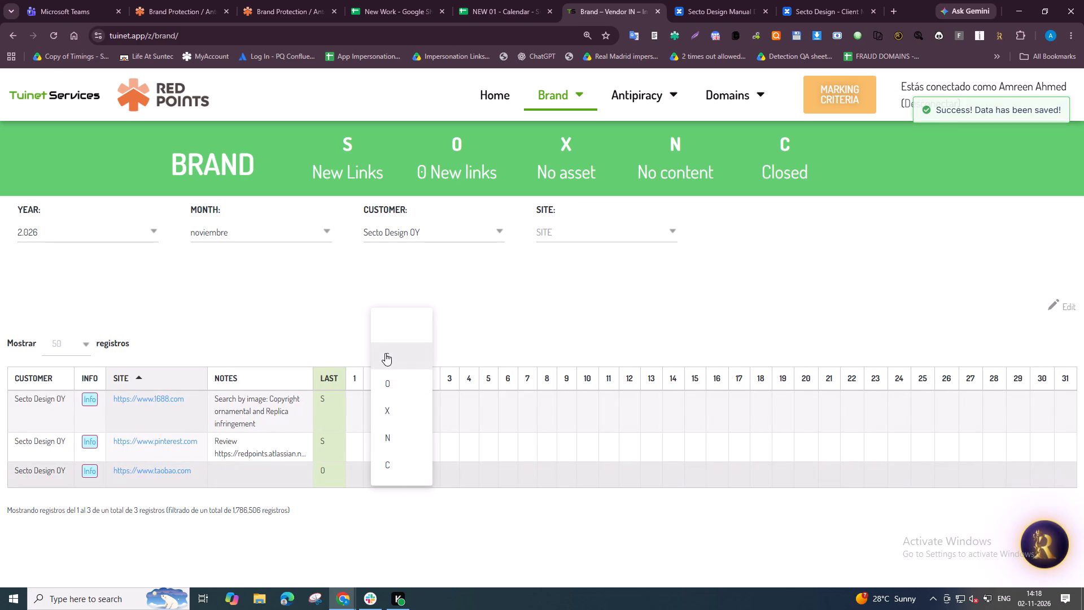
click(385, 353)
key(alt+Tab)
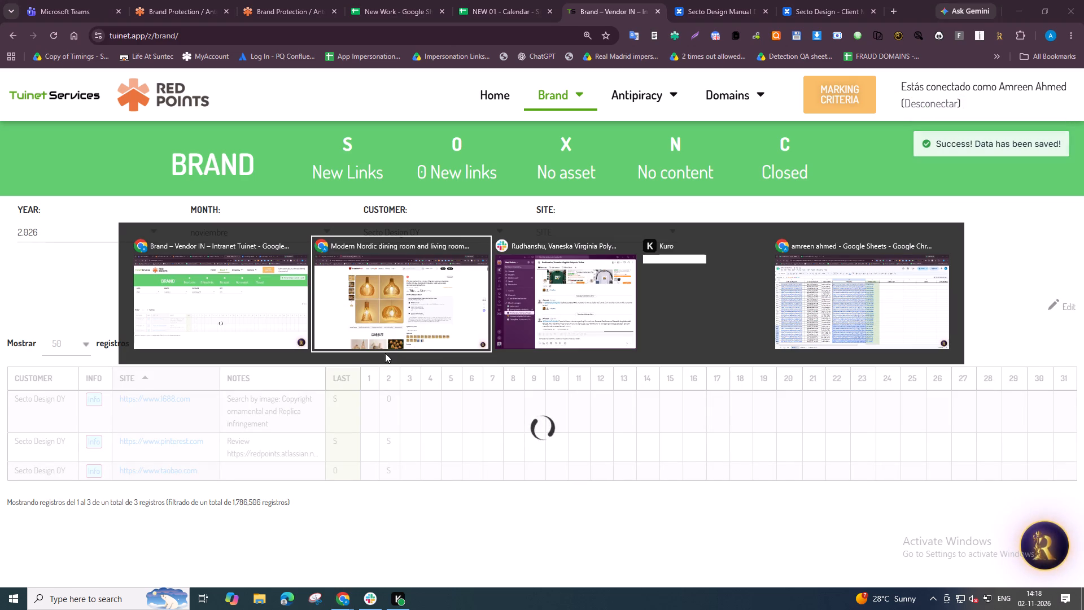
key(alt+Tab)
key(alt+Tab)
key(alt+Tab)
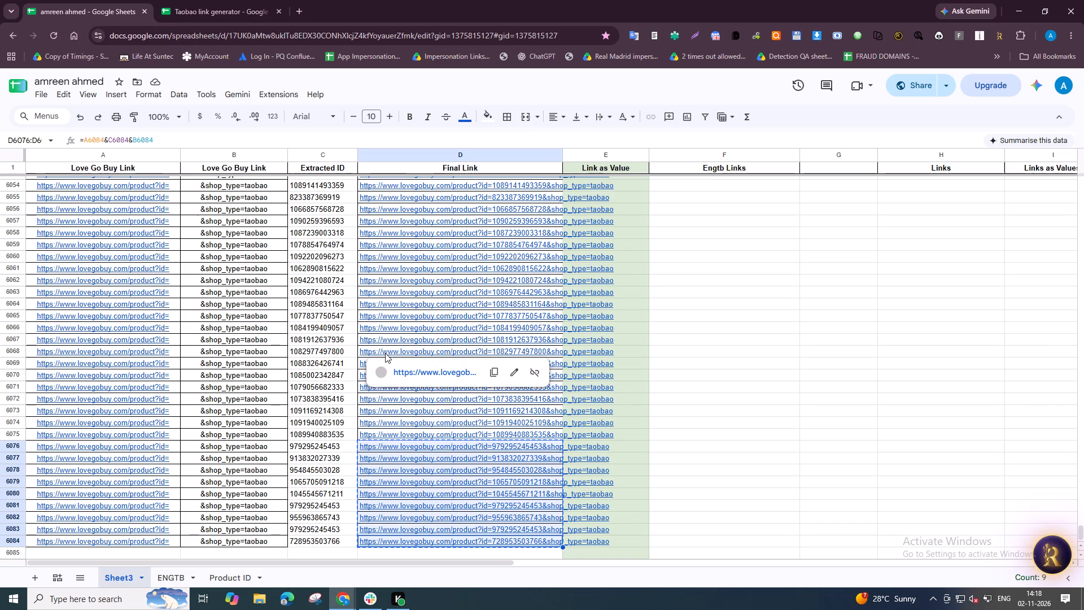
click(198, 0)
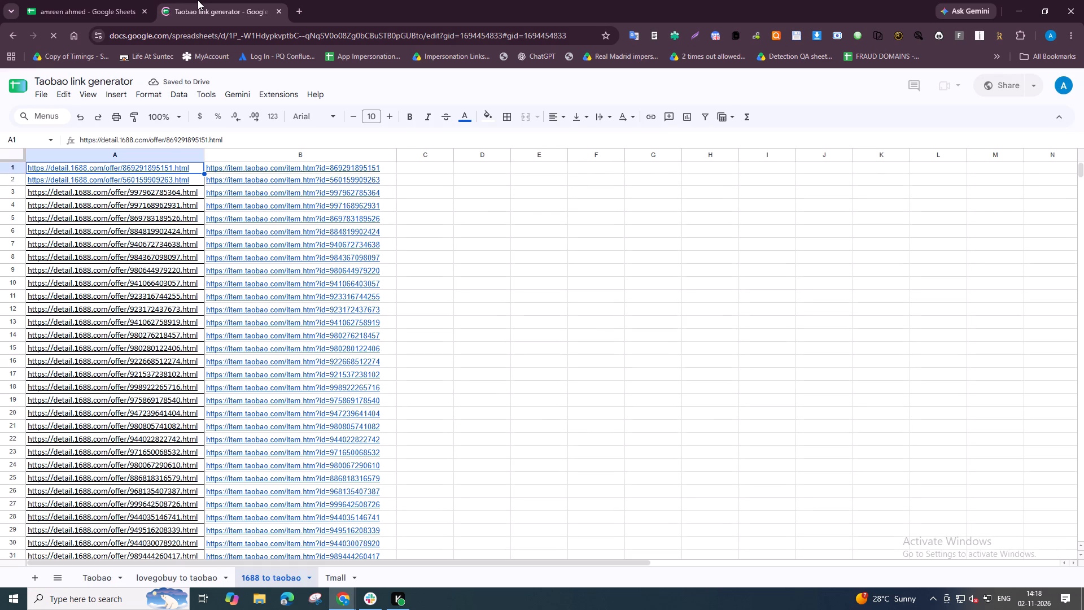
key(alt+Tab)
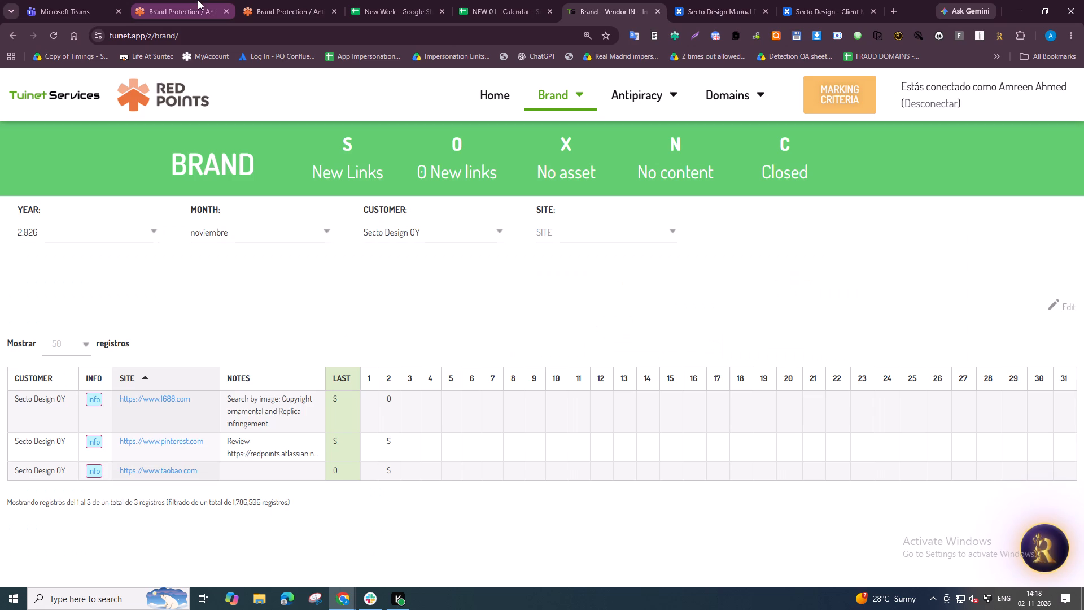
Delete the leftover Link, Status and Incident Id's header labels below the Secto Design OY entries in the New Work sheet.
click(346, 0)
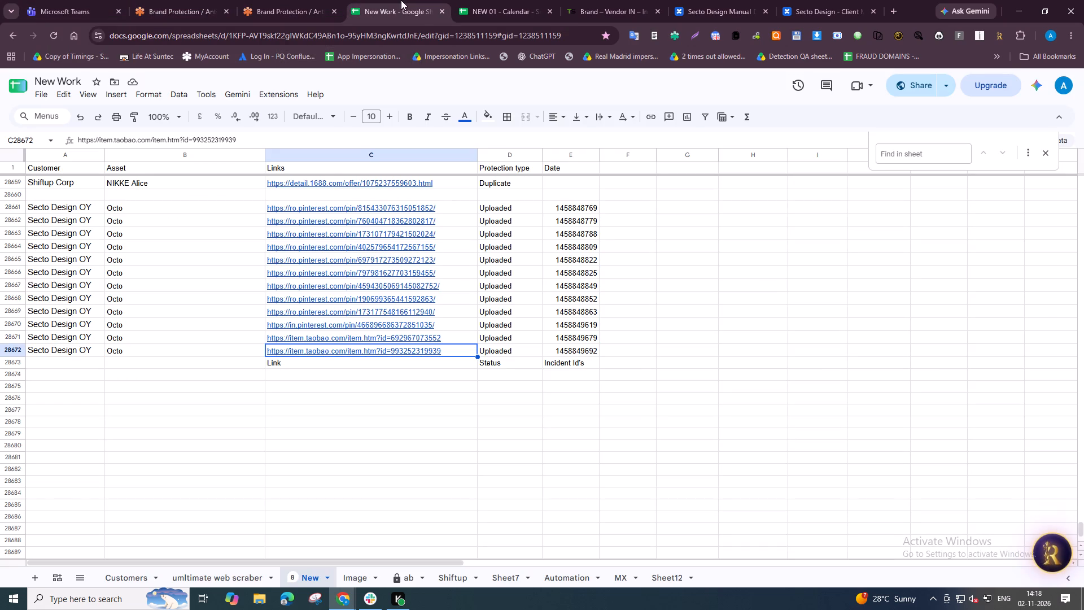
click(566, 366)
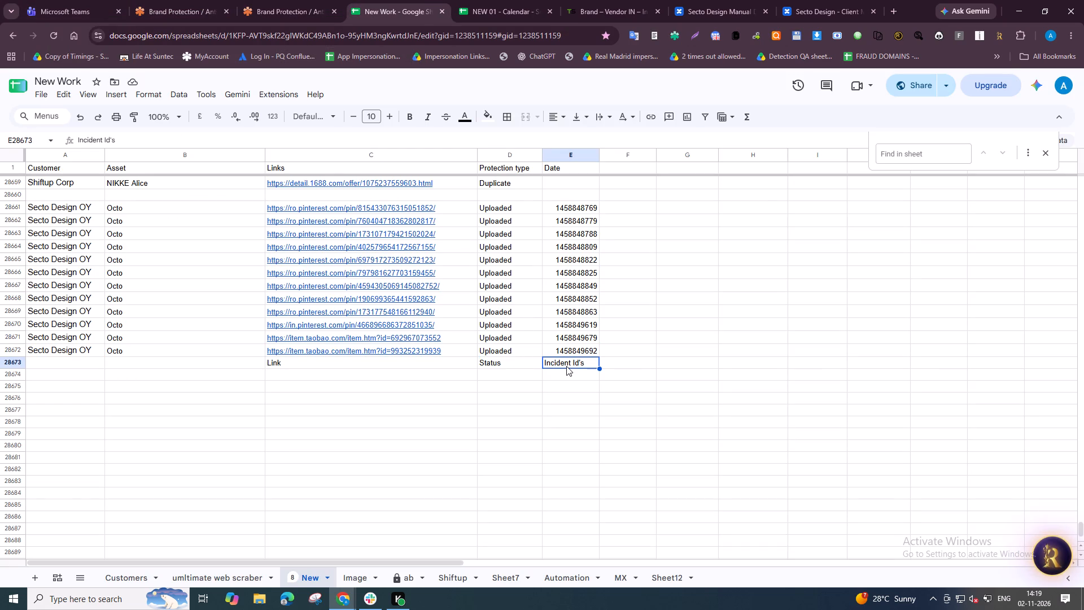
key(ctrl+shift+Left)
key(Delete)
Count the Uploaded Secto Design OY rows, record 12 beside Secto Design OY in the customer tally, and check the tally's sum.
key(Up)
key(Left)
key(ctrl+shift+Up)
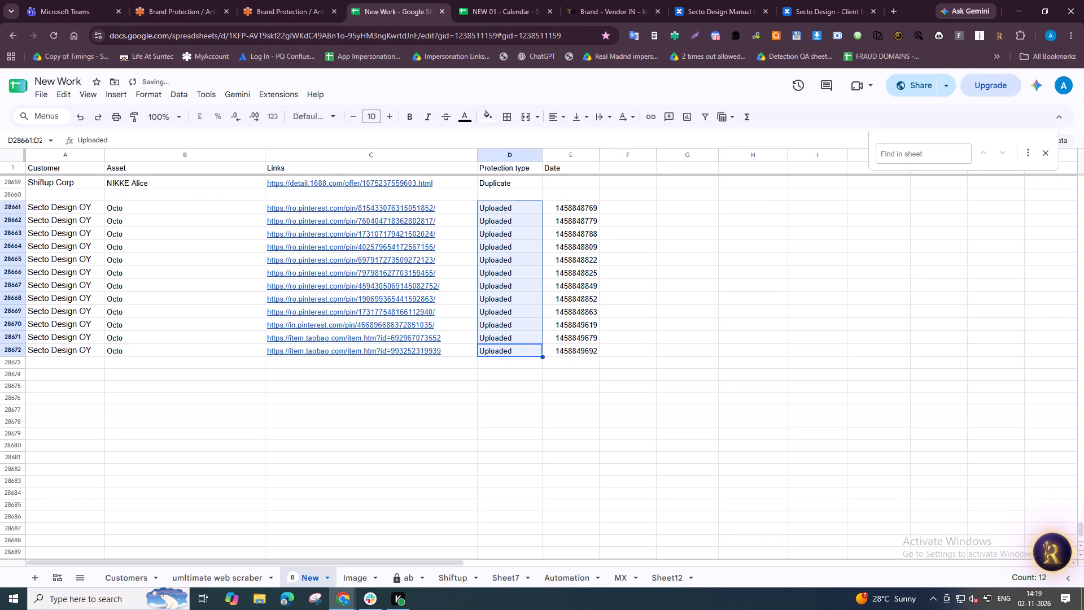
click(722, 370)
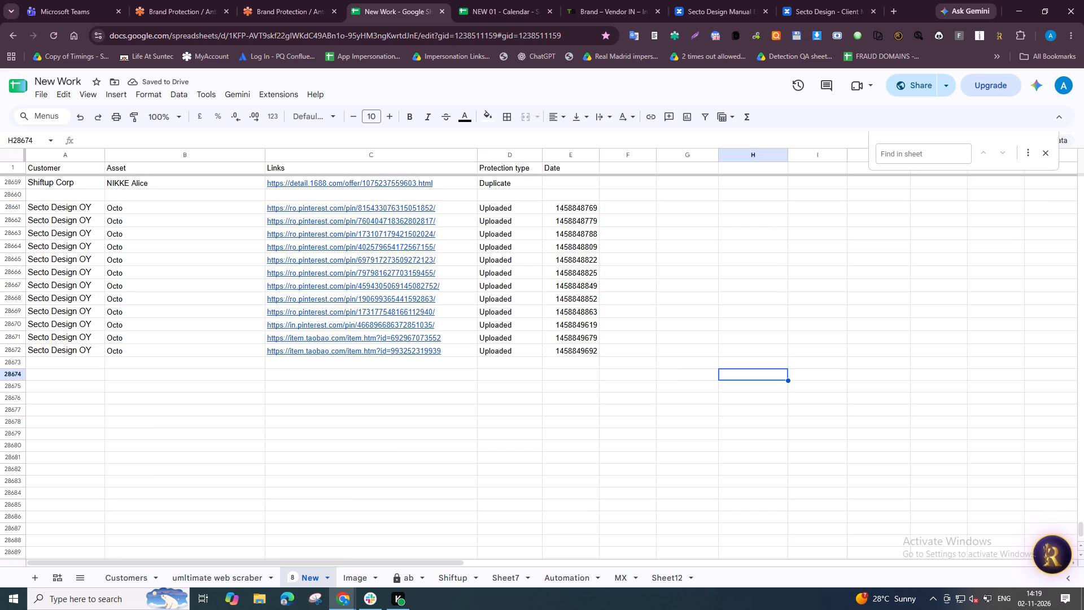
key(ctrl+Up)
key(ctrl+Up)
key(ctrl+Down)
key(Right)
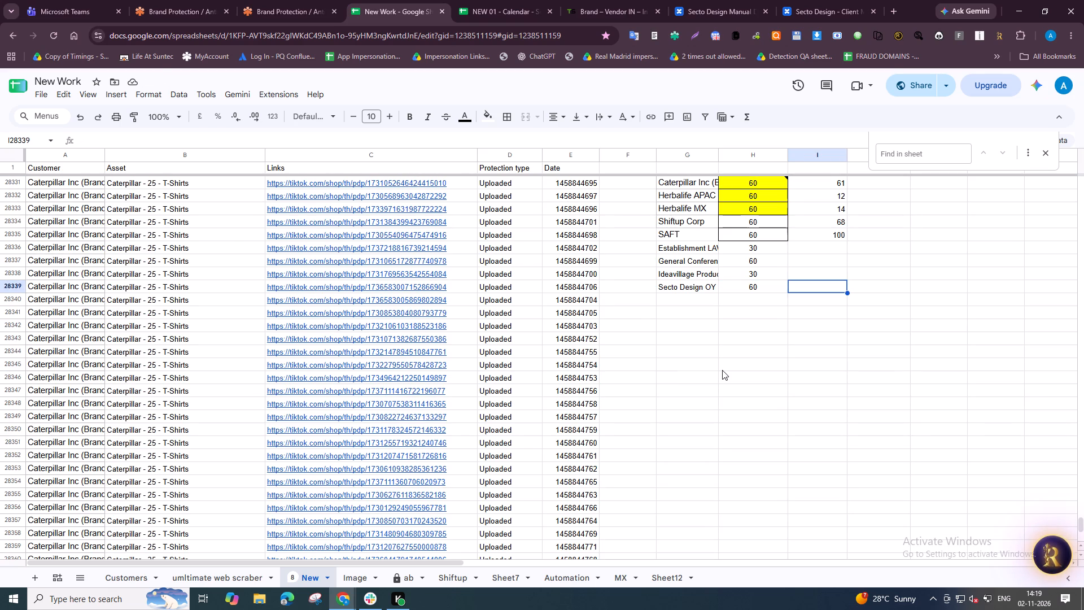
text(12)
key(Down)
key(Up)
key(ctrl+shift+Up)
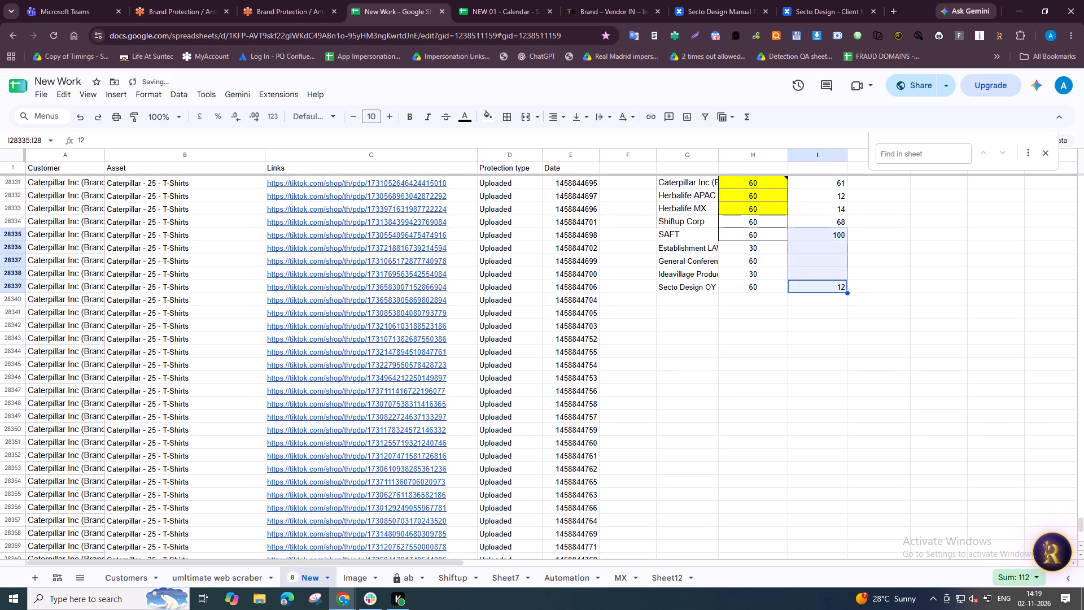
key(ctrl+shift+Up)
scroll(722, 370, up, 1)
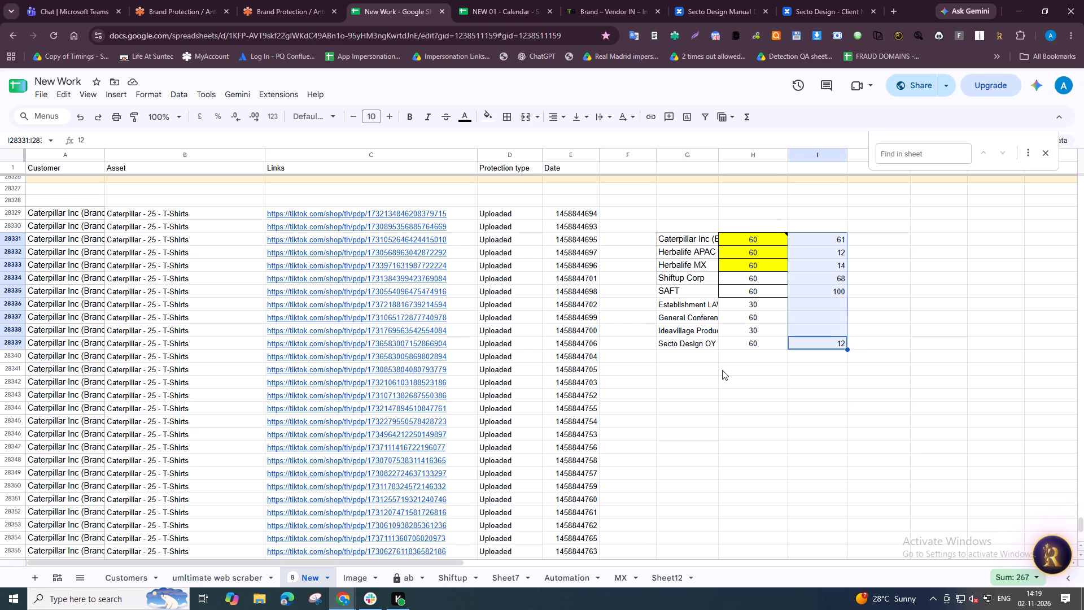
Copy the customer name Establishment LAVERNE For Trading from the tally.
click(712, 308)
key(ctrl+c)
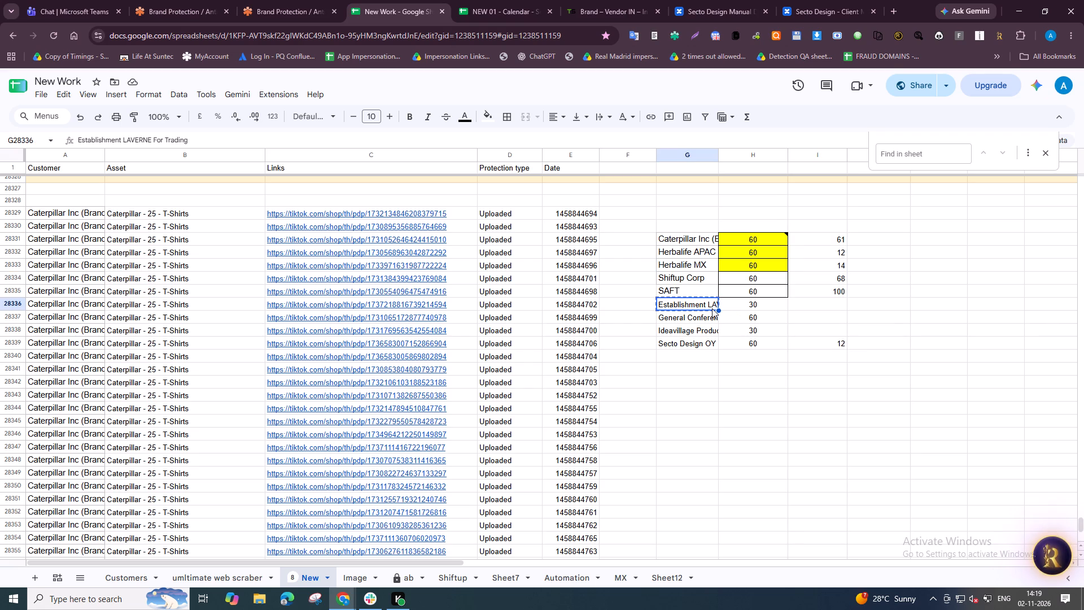
Close the Modern Nordic chandelier listing and the Lovegobuy image-search results.
key(alt+Tab)
key(alt+Tab)
key(ctrl+w)
key(ctrl+w)
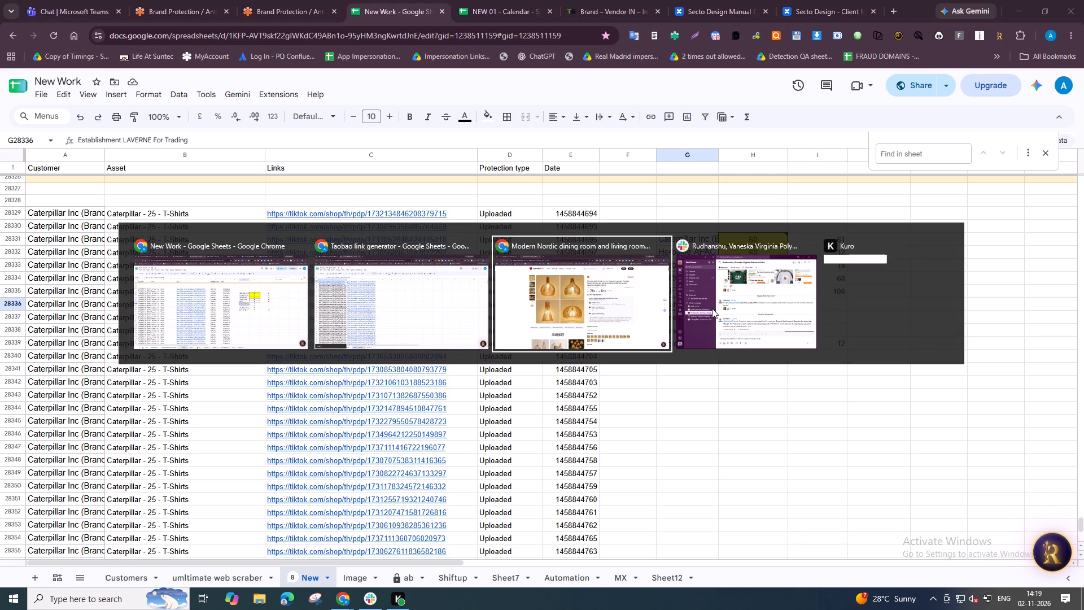
click(604, 108)
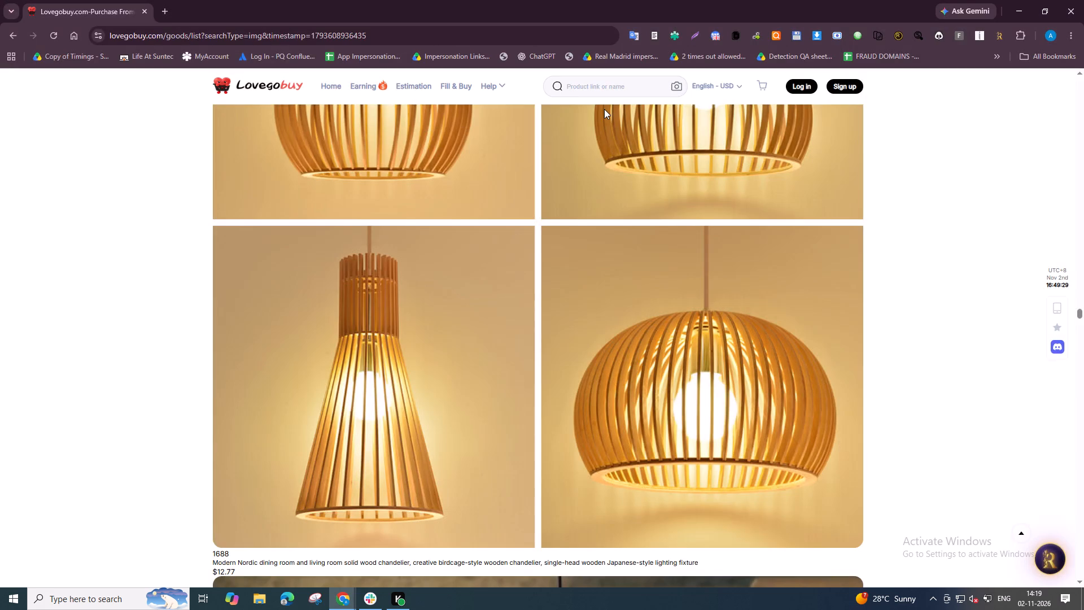
Restart the 1ClickVPN Proxy for Chrome extension by disabling and re-enabling it, and close the extensions page.
click(1021, 36)
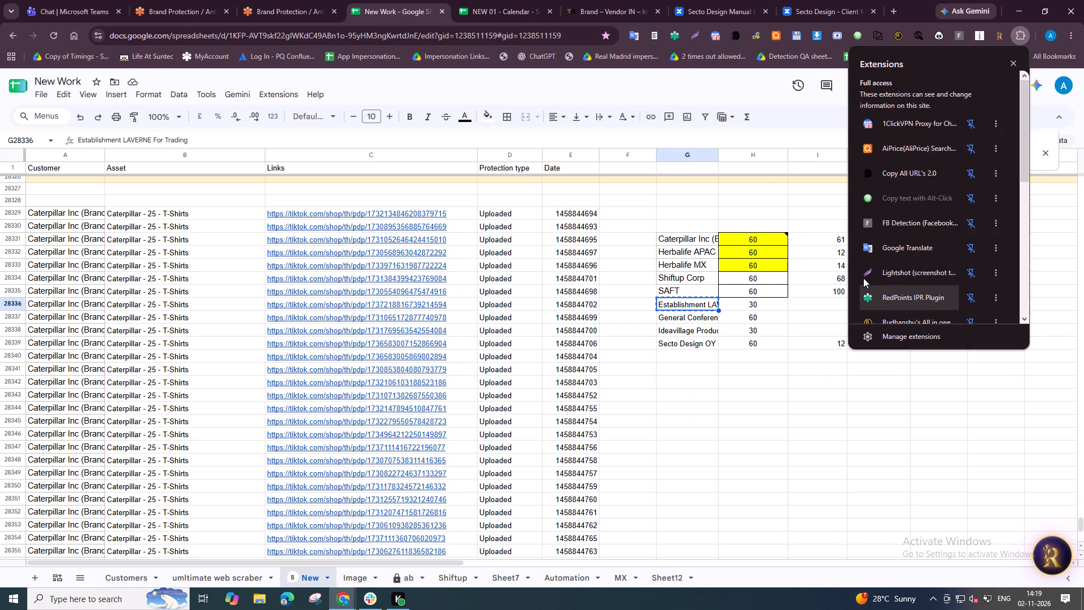
click(723, 33)
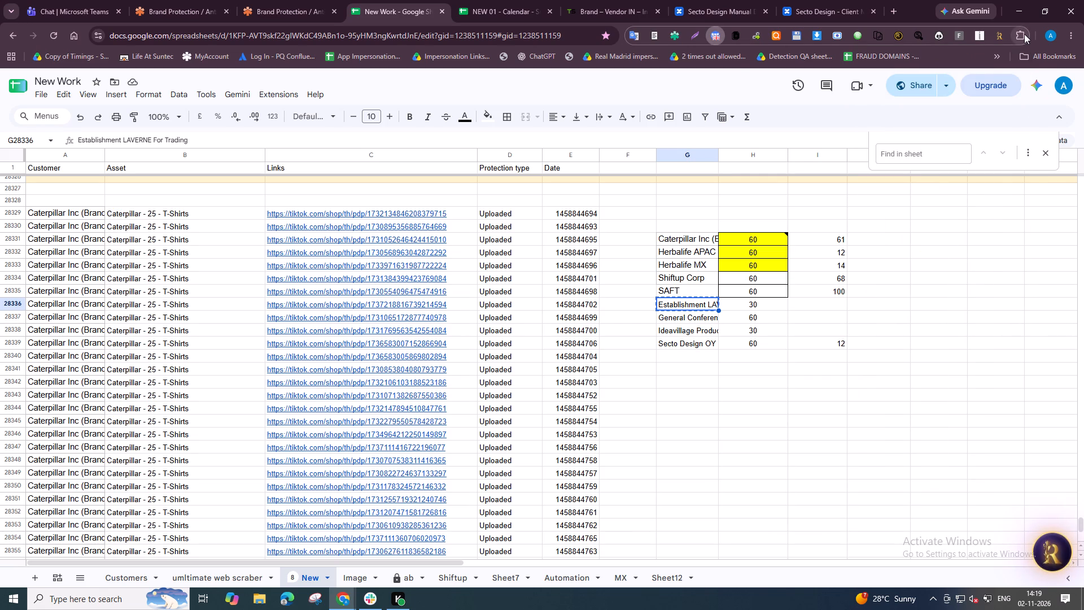
click(1024, 34)
click(992, 335)
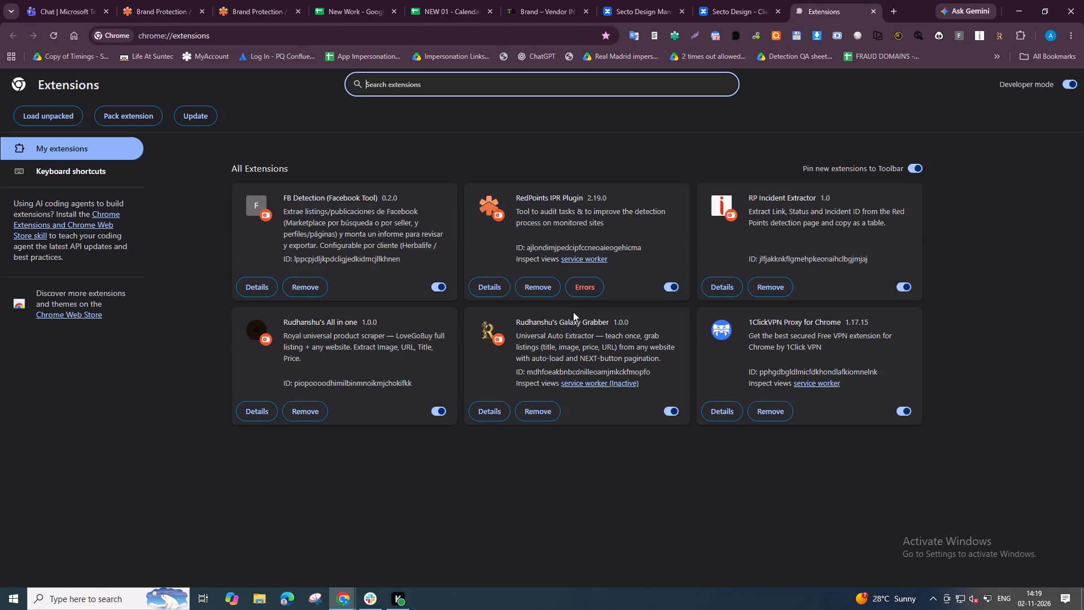
click(900, 411)
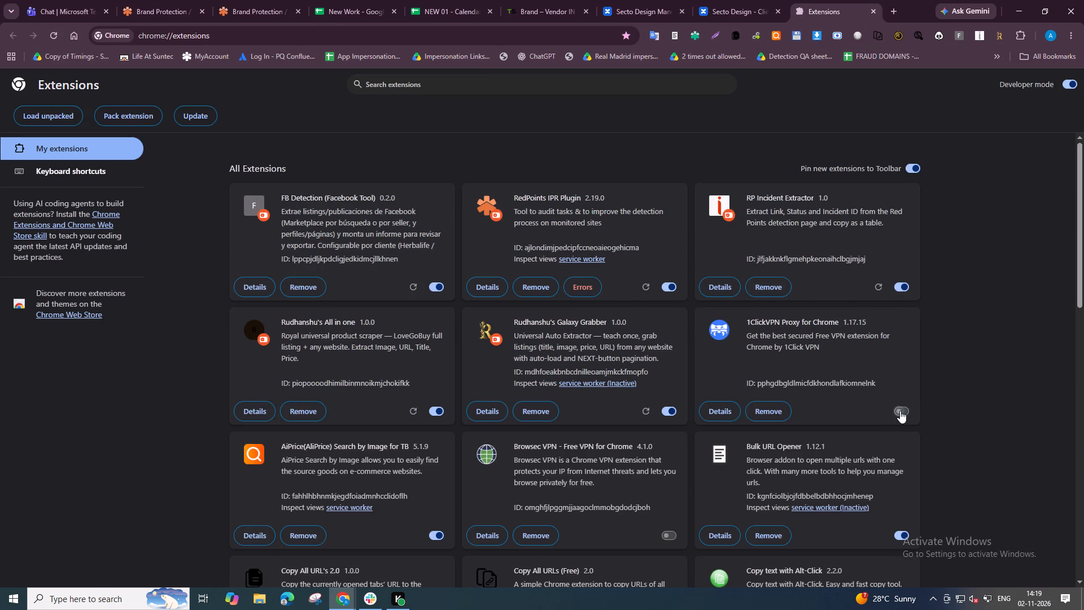
click(900, 411)
key(ctrl+w)
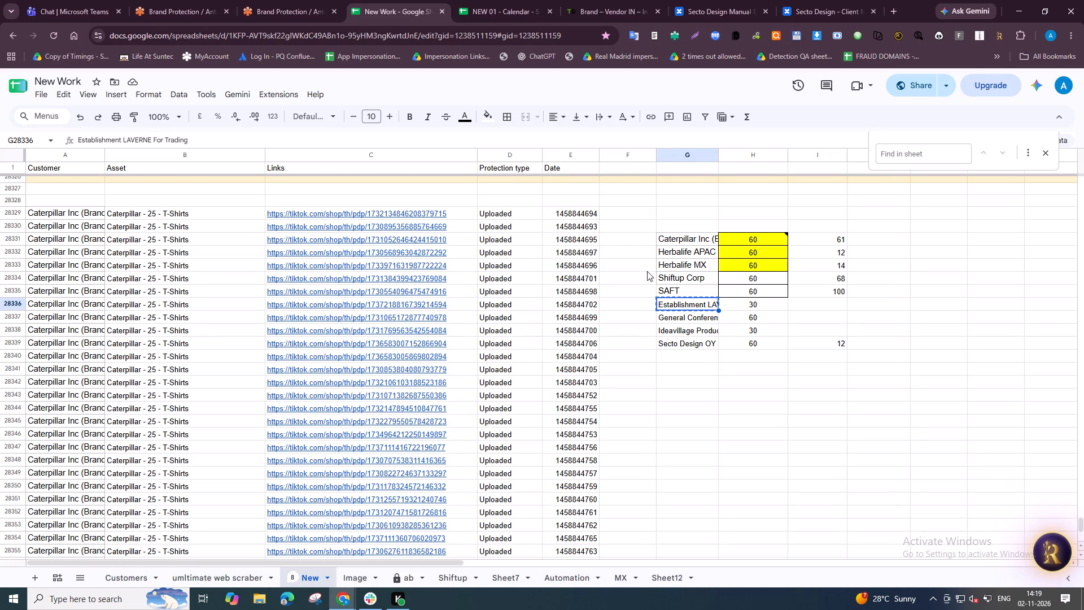
Filter the Tuinet Brand tracker by customer Establishment LAVERNE For Trading, using the name copied from the tally, and open its temu.com link.
key(ctrl+c)
click(579, 0)
click(422, 237)
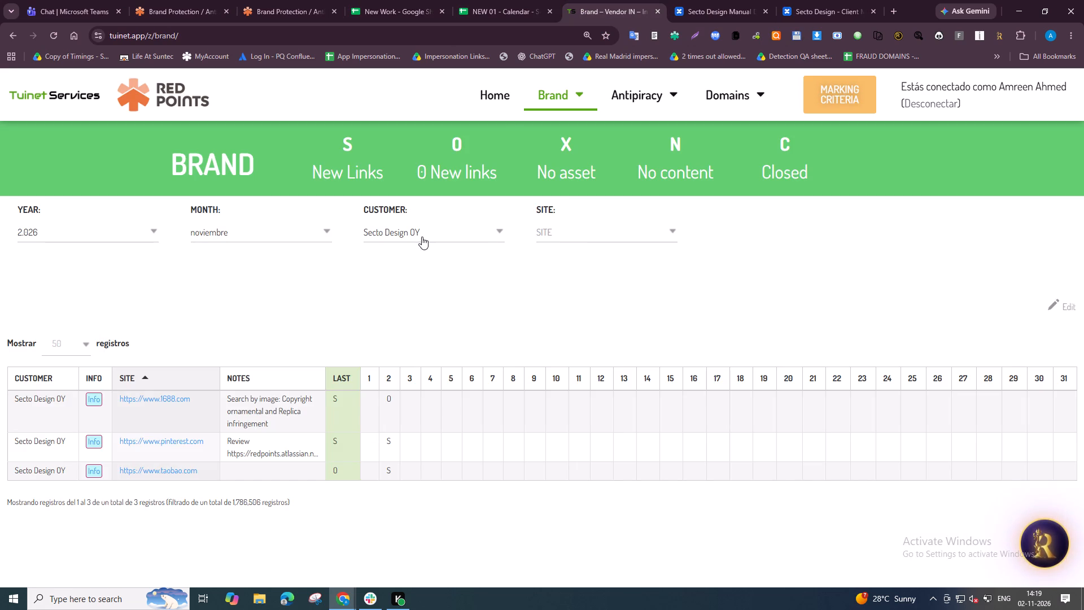
key(ctrl+v)
click(430, 275)
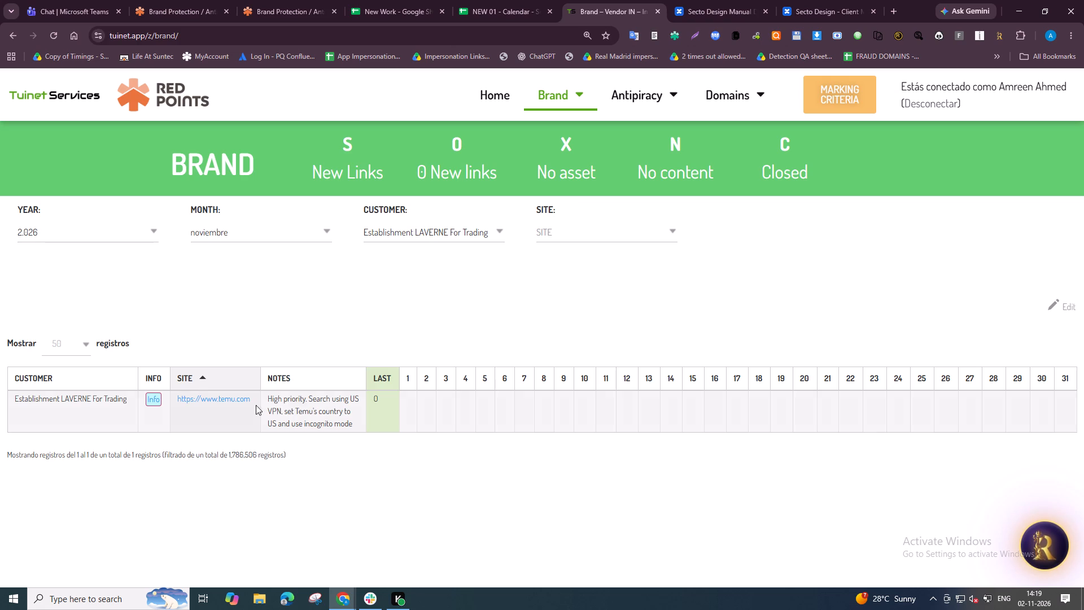
middle_click(222, 394)
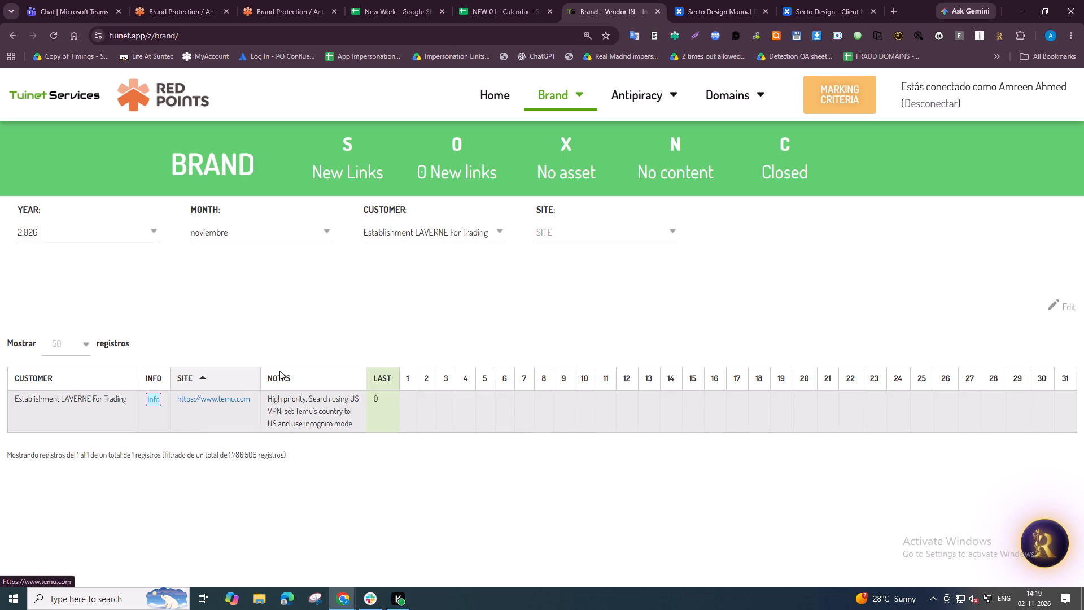
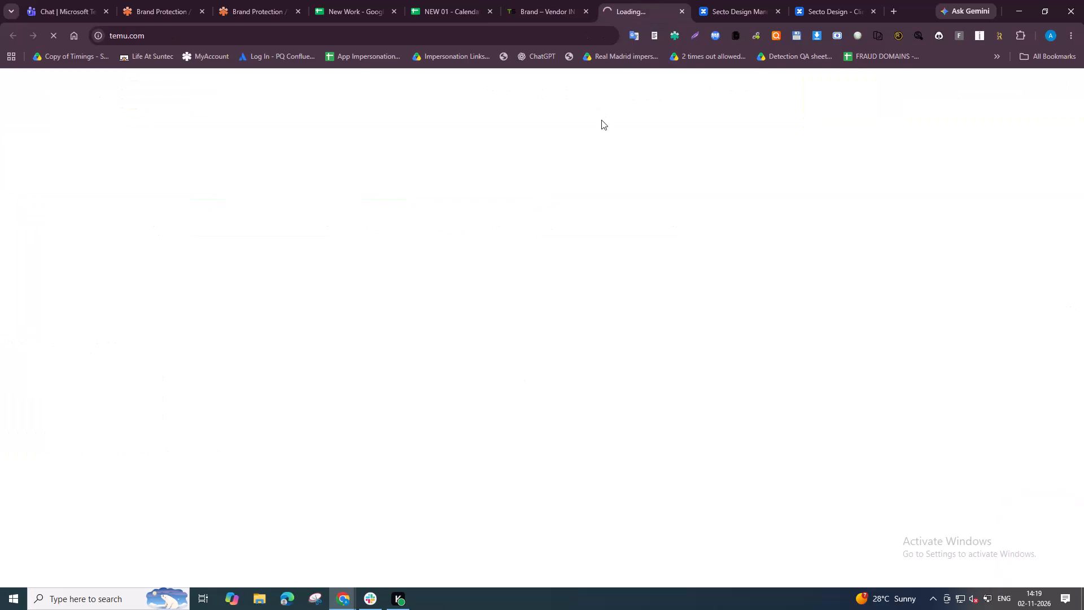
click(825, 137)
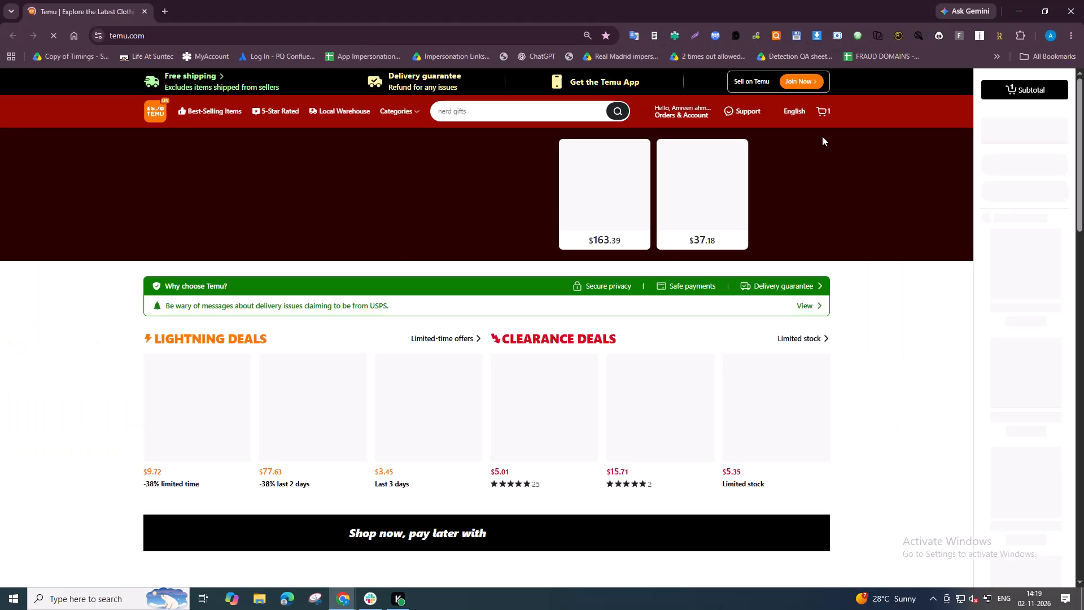
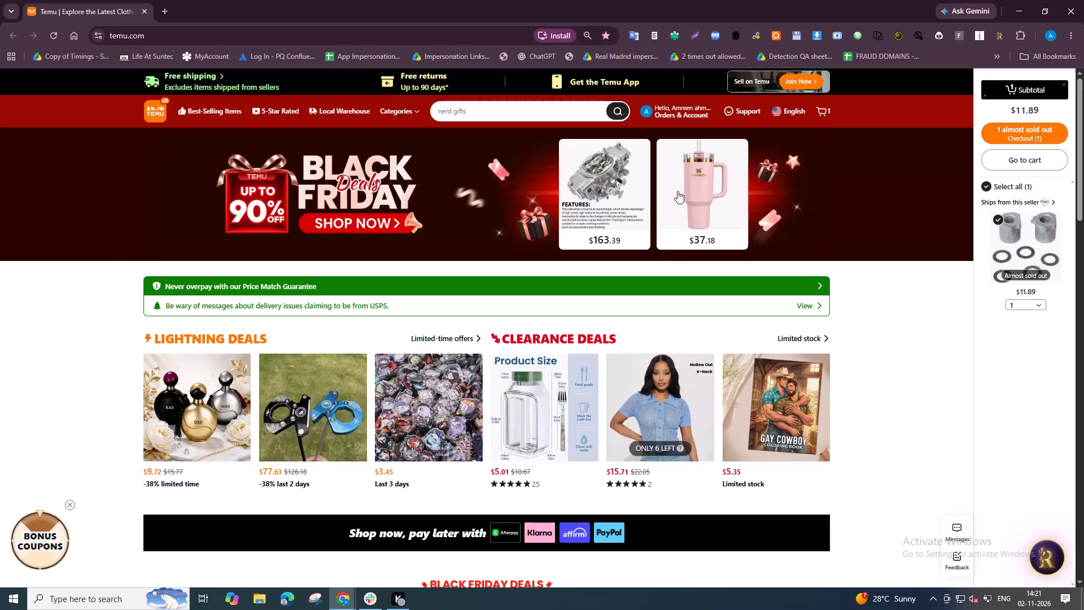
Search Temu for "laverne perfume sense".
click(501, 111)
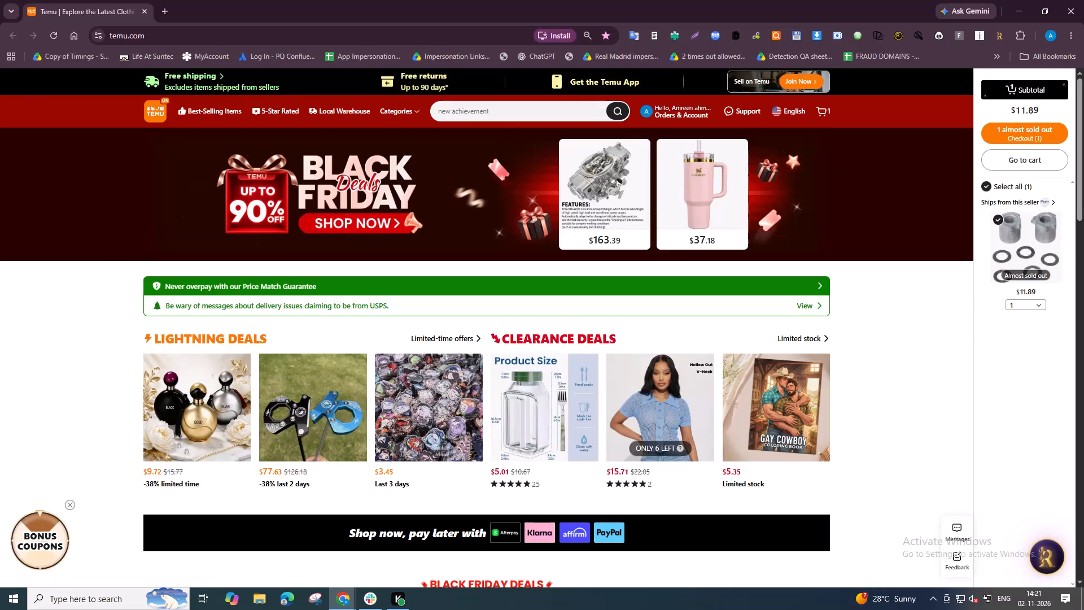
text(laverner)
key(BackSpace)
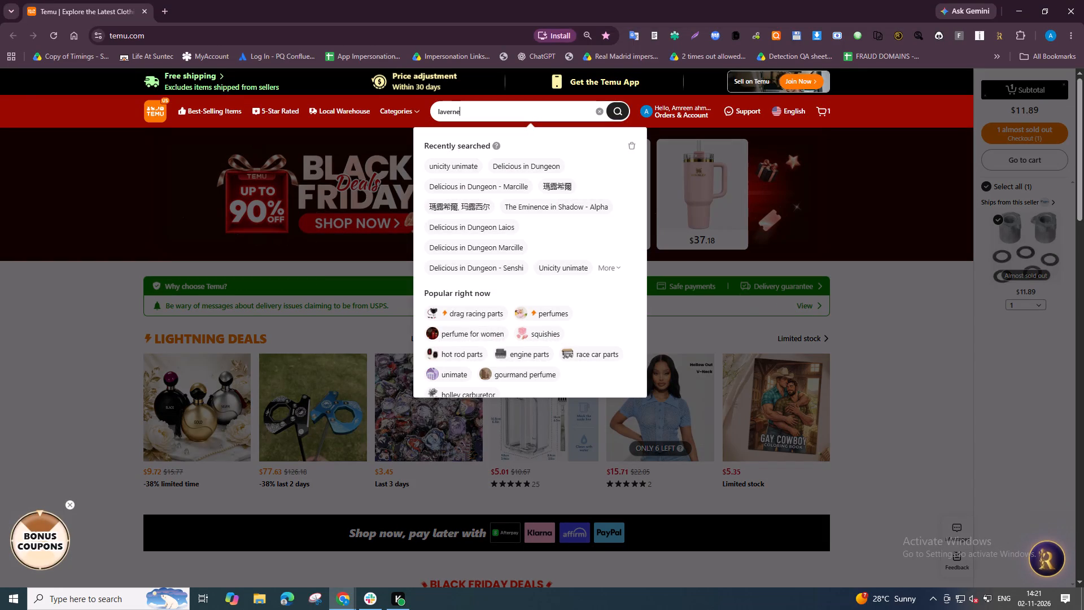
scroll(501, 111, up, 1)
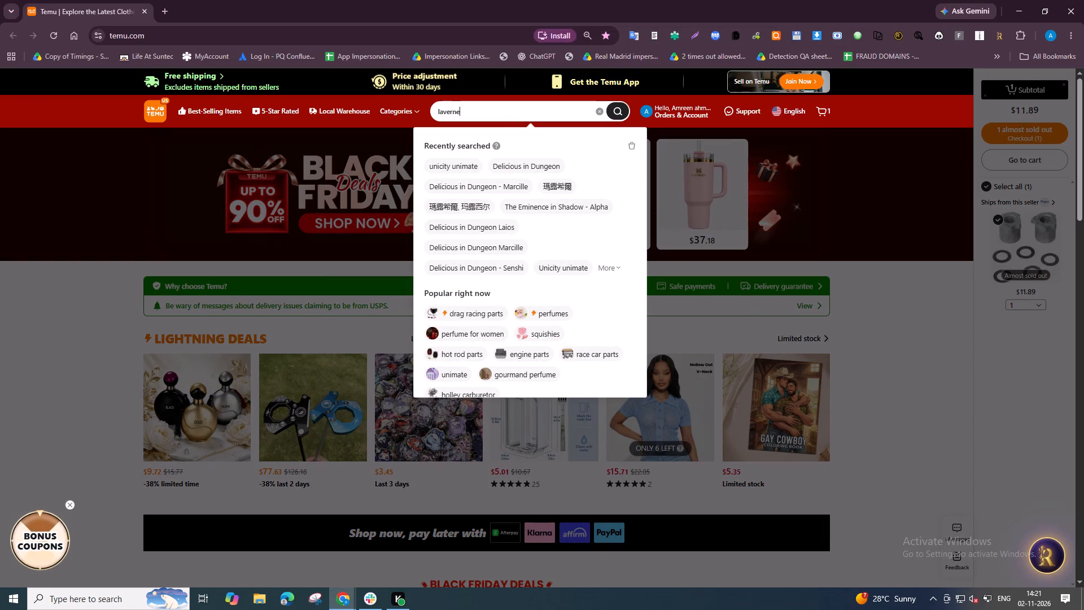
key(space)
text(perfume)
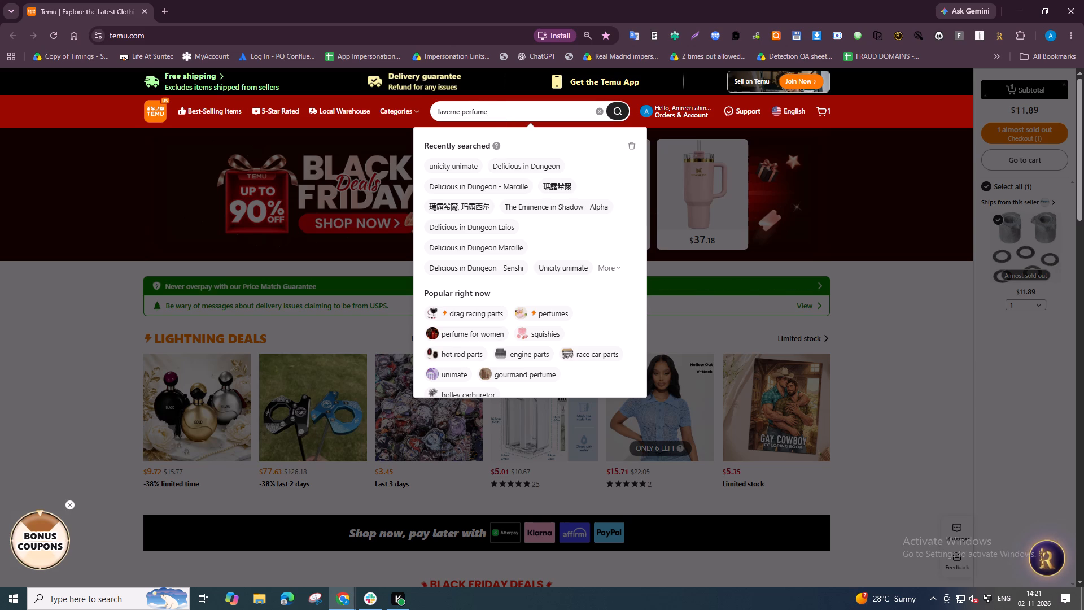
key(space)
text(sense)
key(Return)
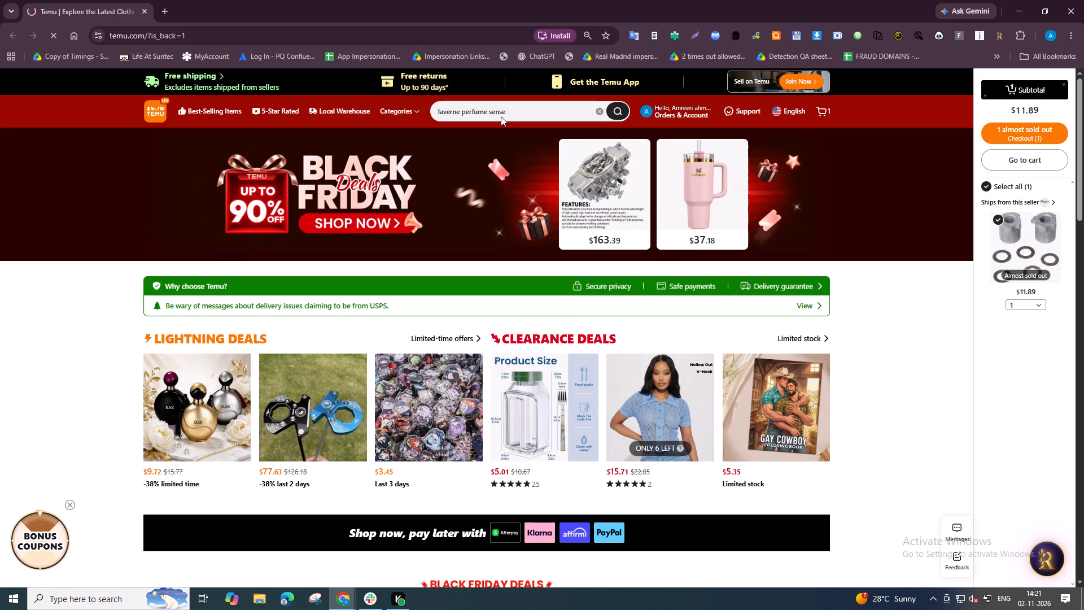
Switch to the Red Points New Incident page and set the customer to Establishment LAVERNE For Trading, copying the name from the New Work sheet.
key(alt+Tab)
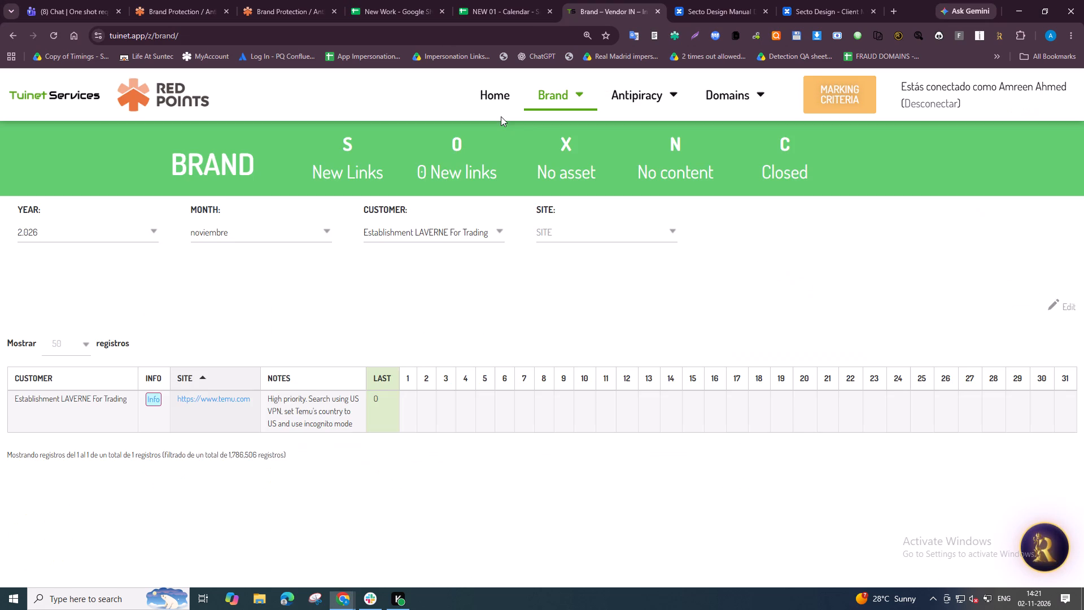
click(205, 0)
click(430, 0)
key(ctrl+c)
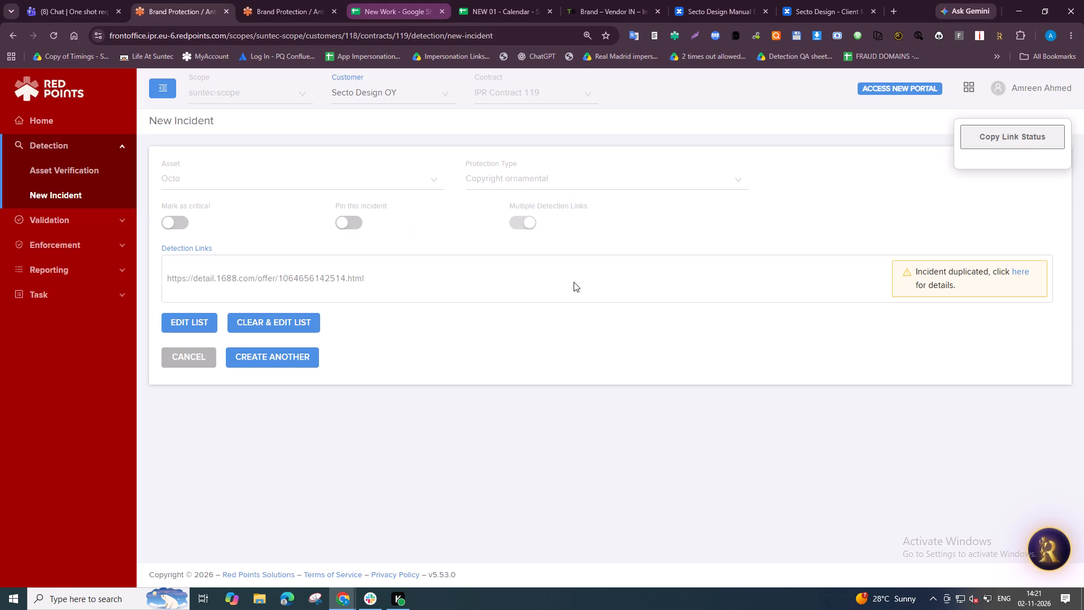
click(175, 0)
click(391, 101)
key(ctrl+v)
click(385, 115)
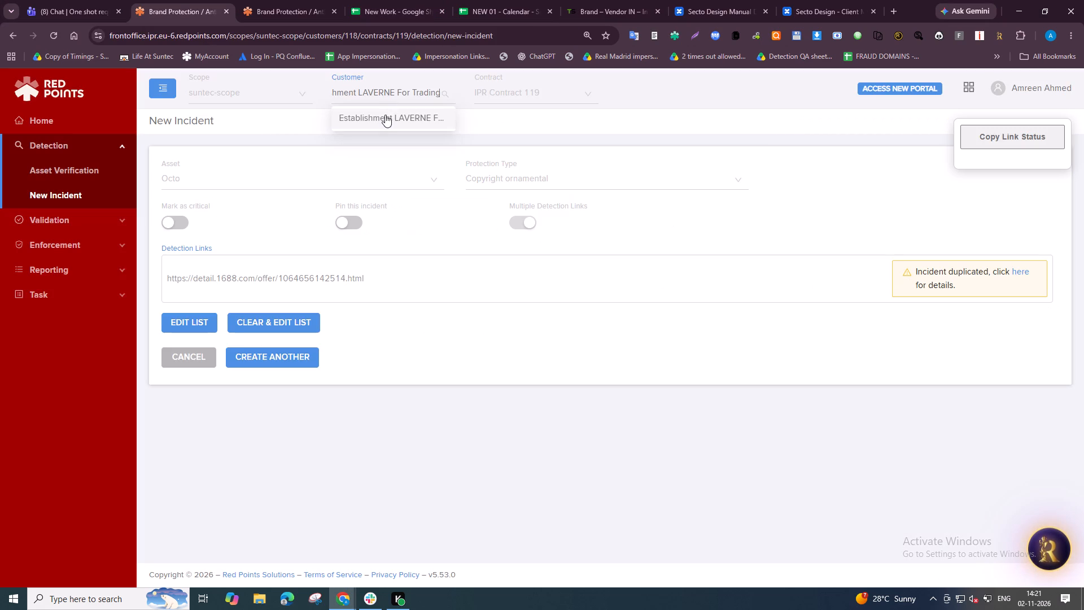